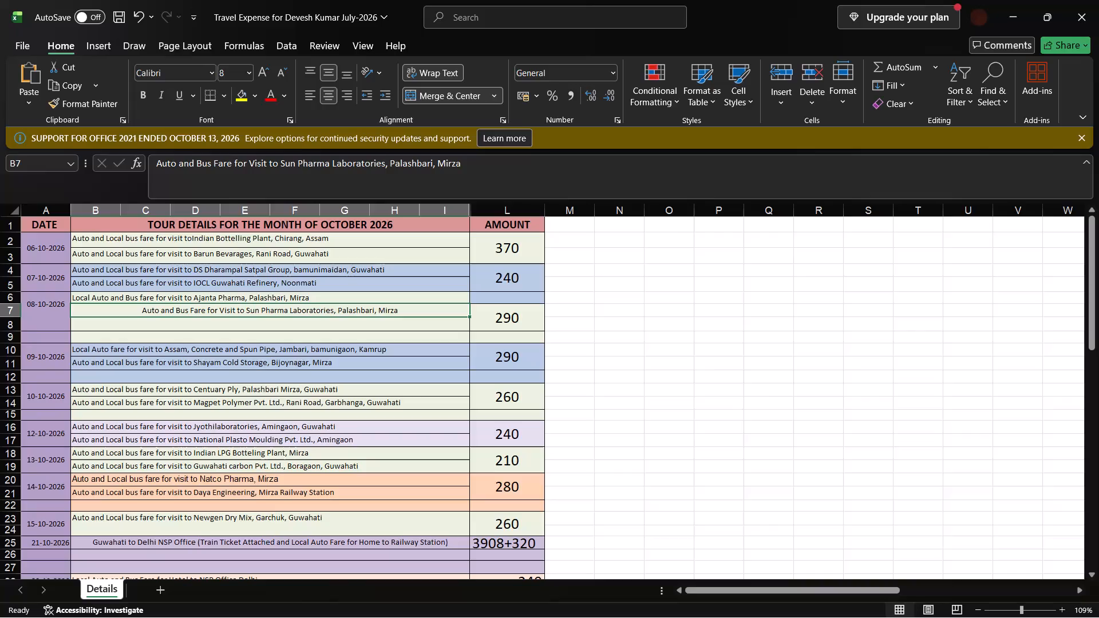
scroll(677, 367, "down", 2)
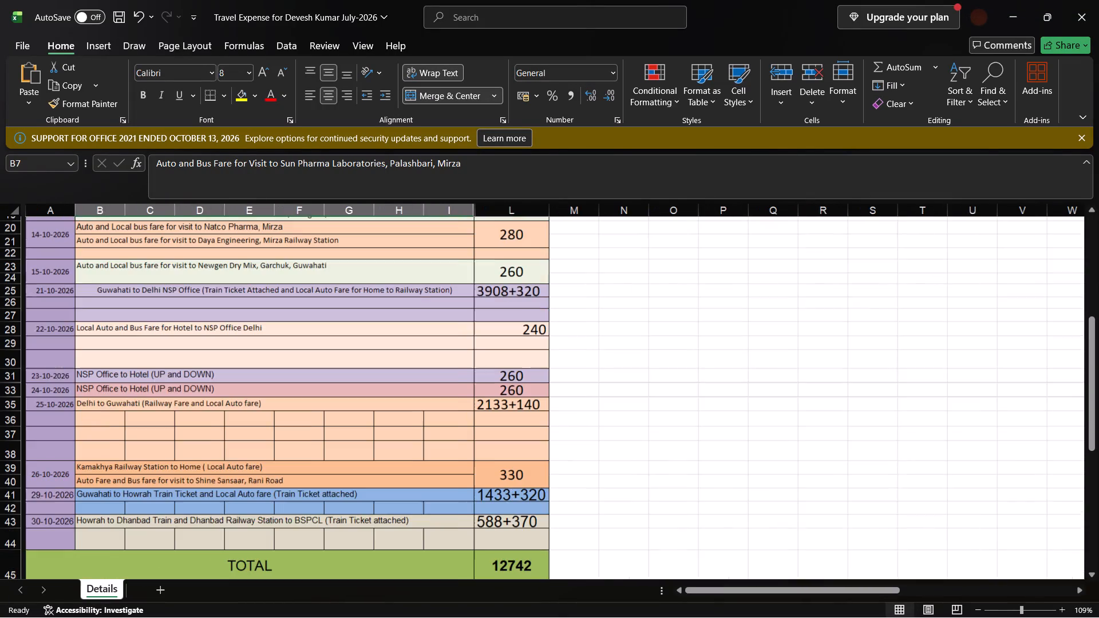
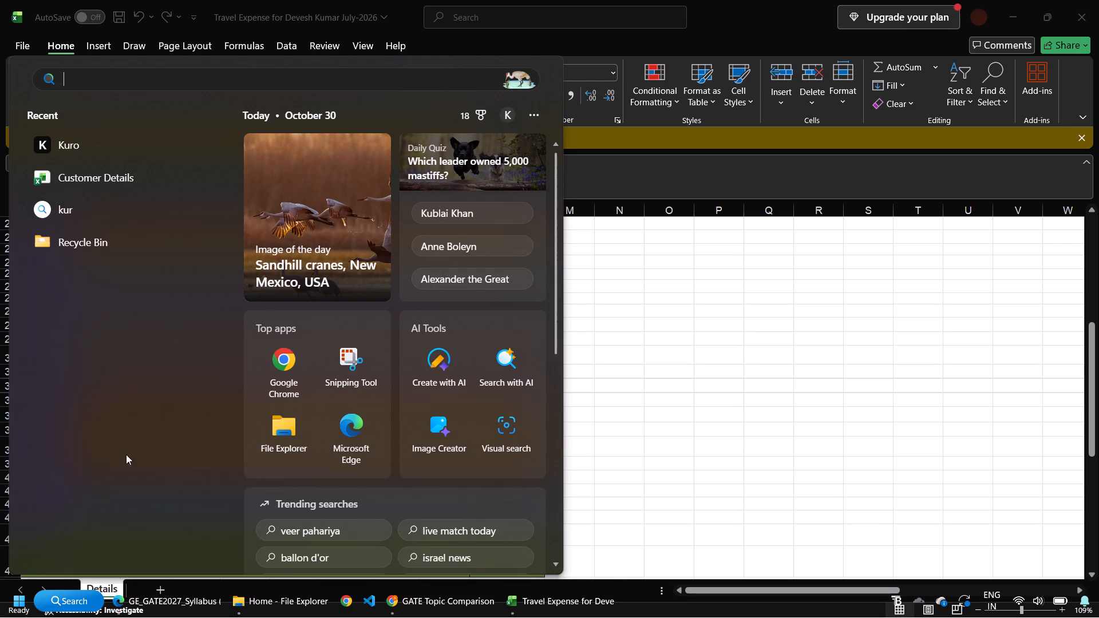
Launch the recently used Kuro app from the Windows search.
left_click(84, 136)
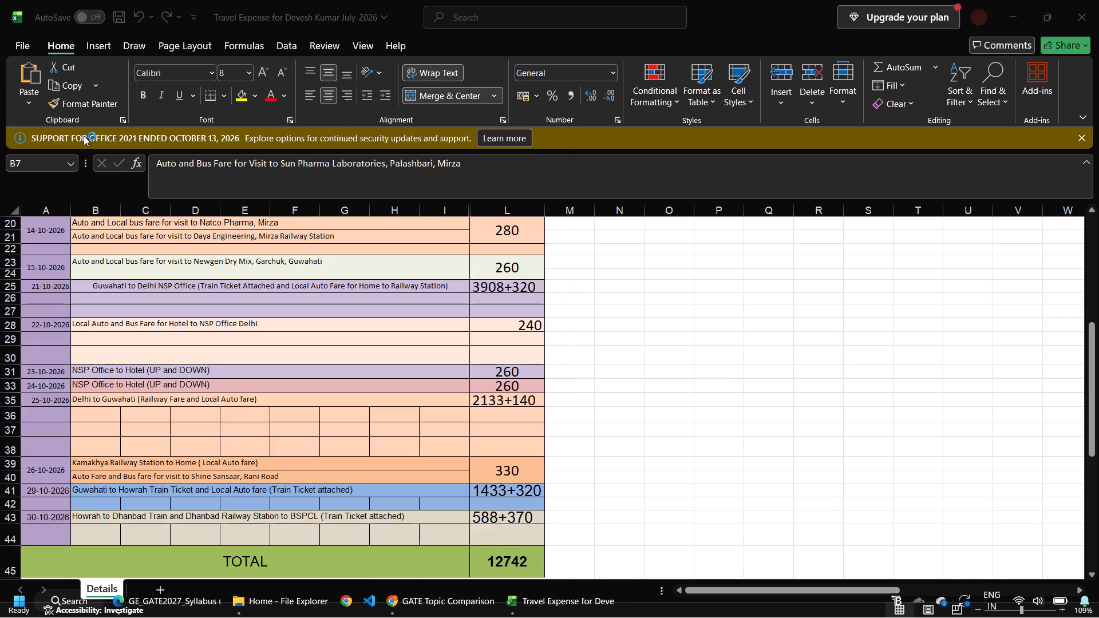
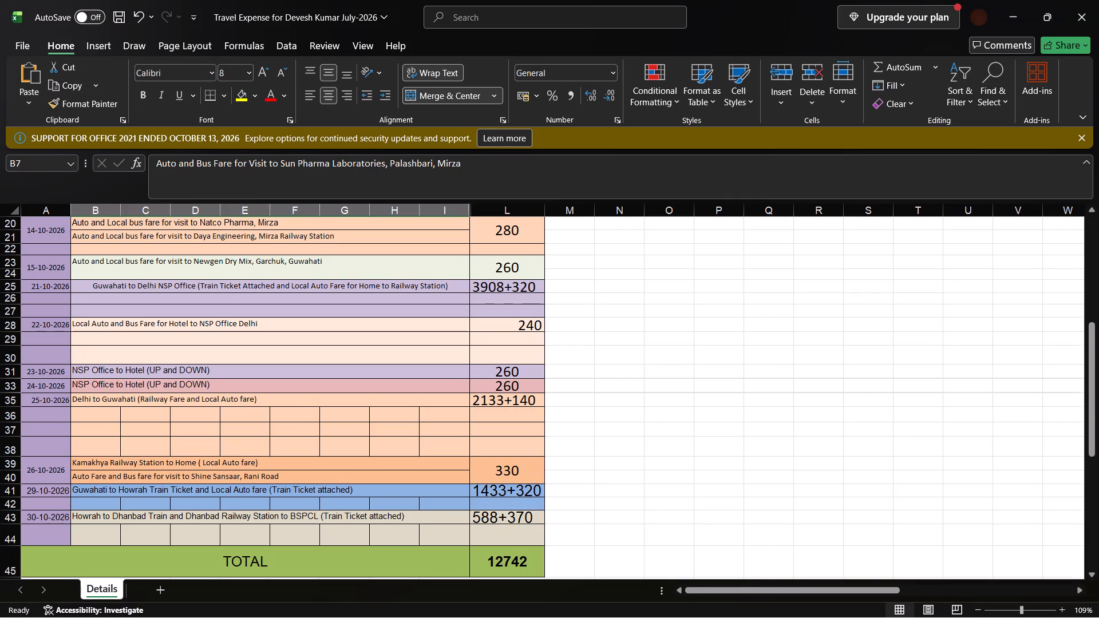
Left-align the merged tour detail entry for the Sun Pharma Laboratories visit in row 7.
scroll(912, 327, "down", 4)
scroll(912, 327, "up", 4)
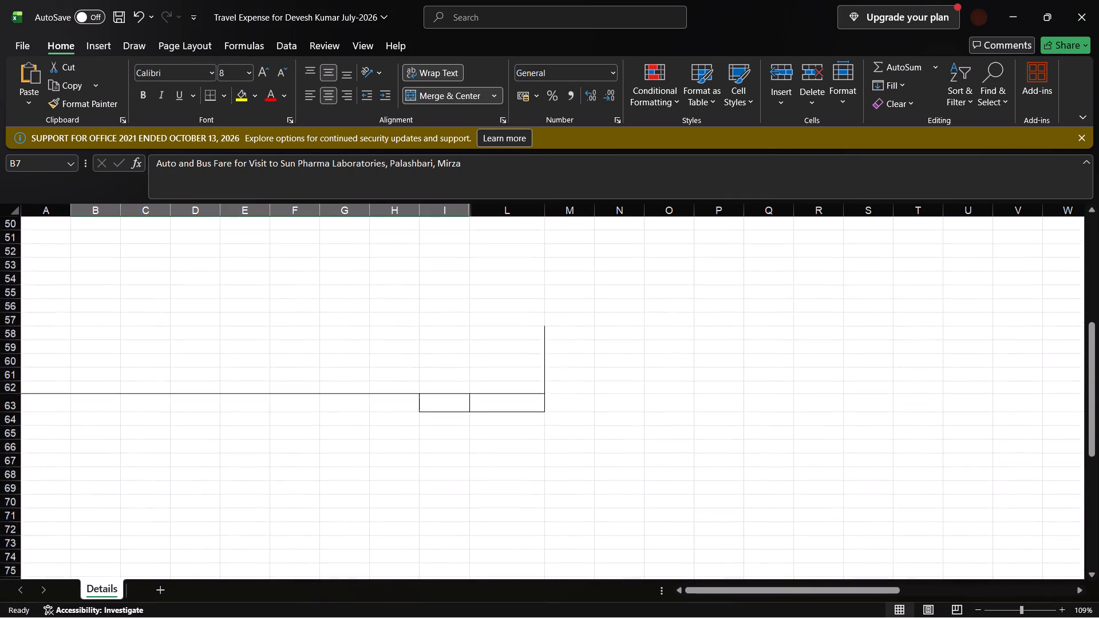
scroll(912, 327, "up", 2)
left_click_drag(410, 470, 431, 470)
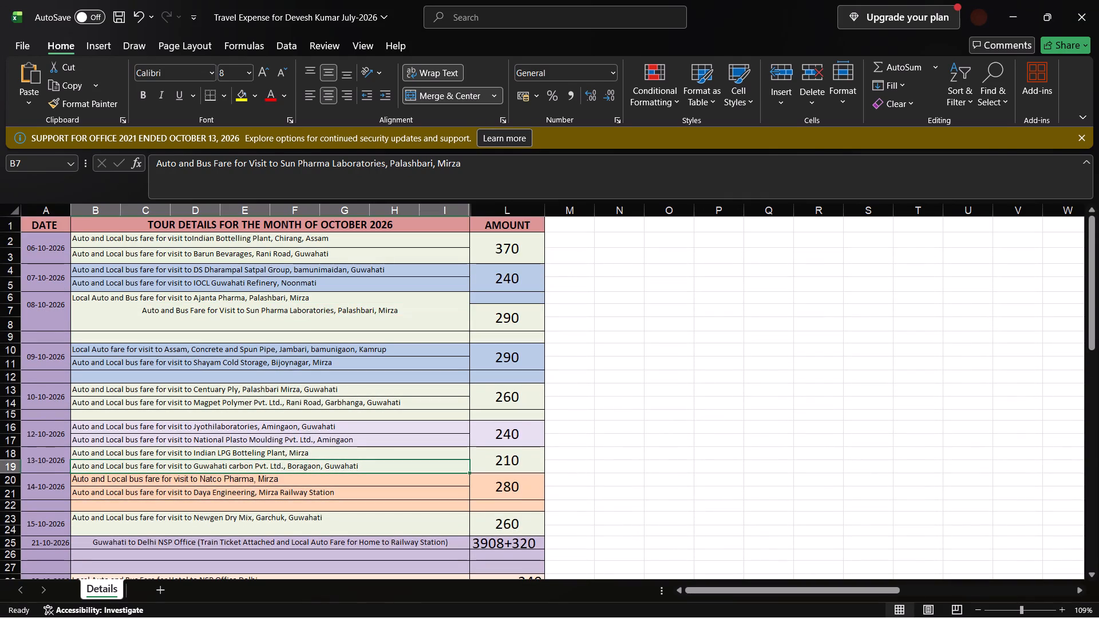
left_click_drag(431, 470, 440, 472)
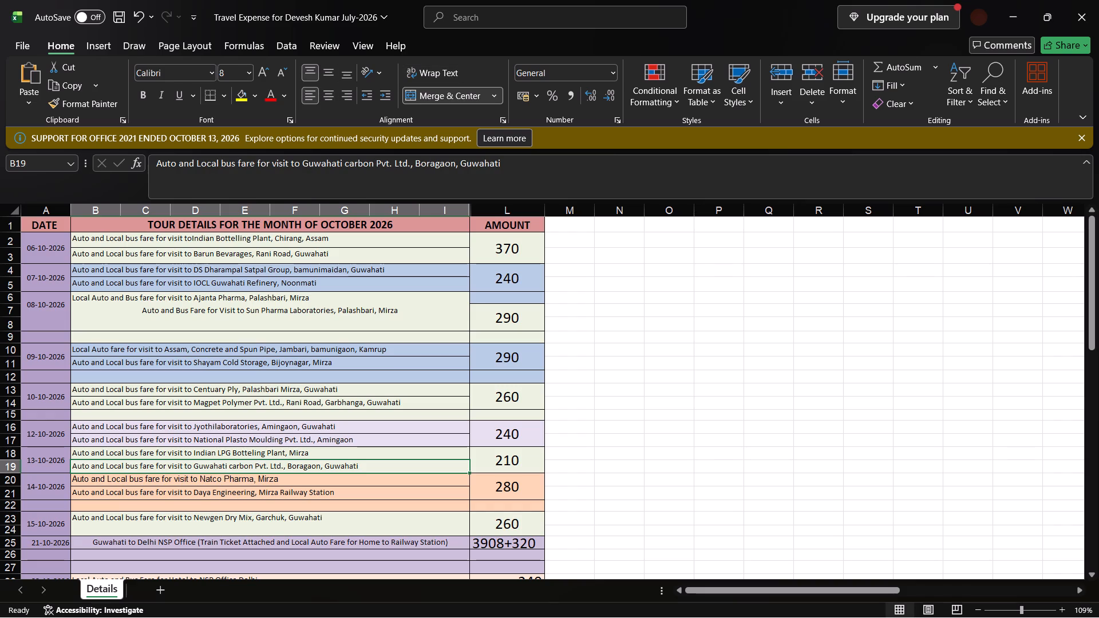
left_click(180, 328)
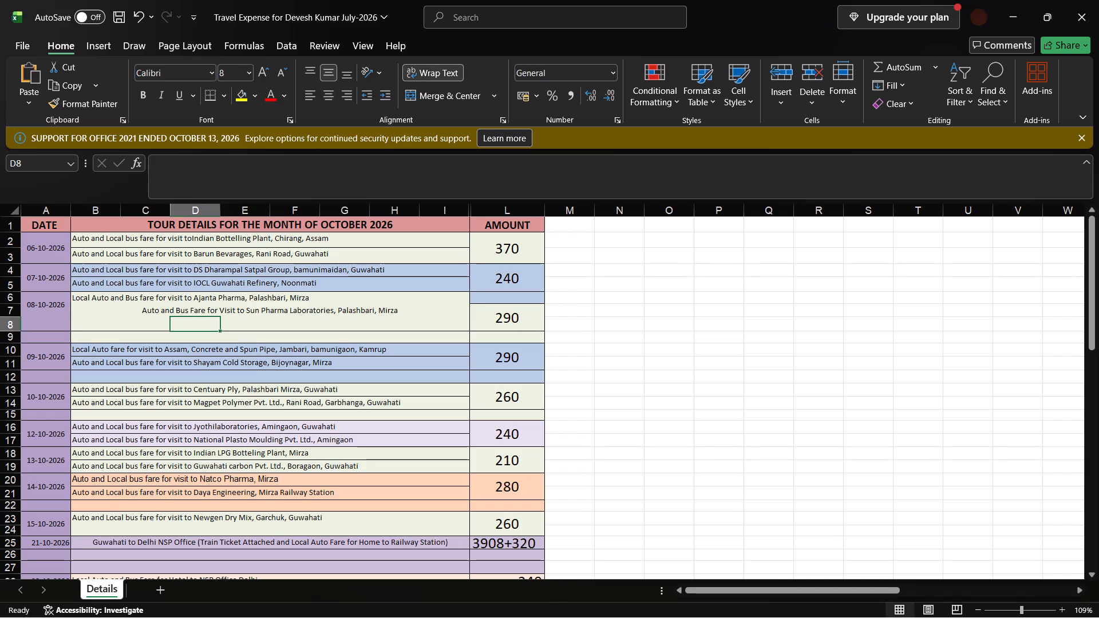
left_click(153, 311)
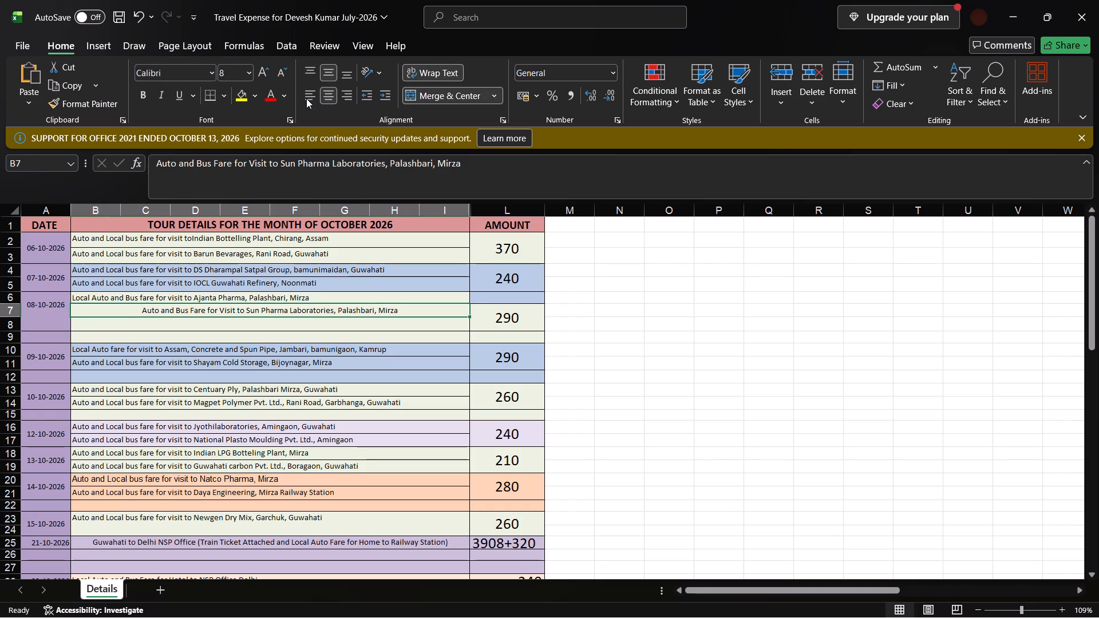
left_click(306, 98)
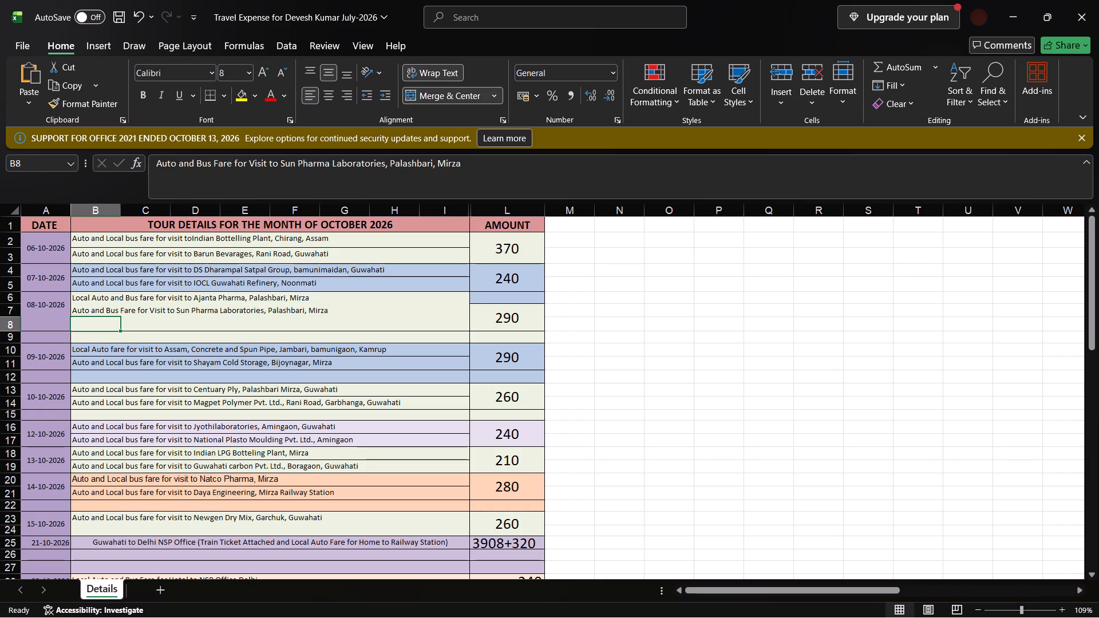
Apply all borders to the 08-10-2026 date cell.
left_click(99, 326)
left_click(49, 323)
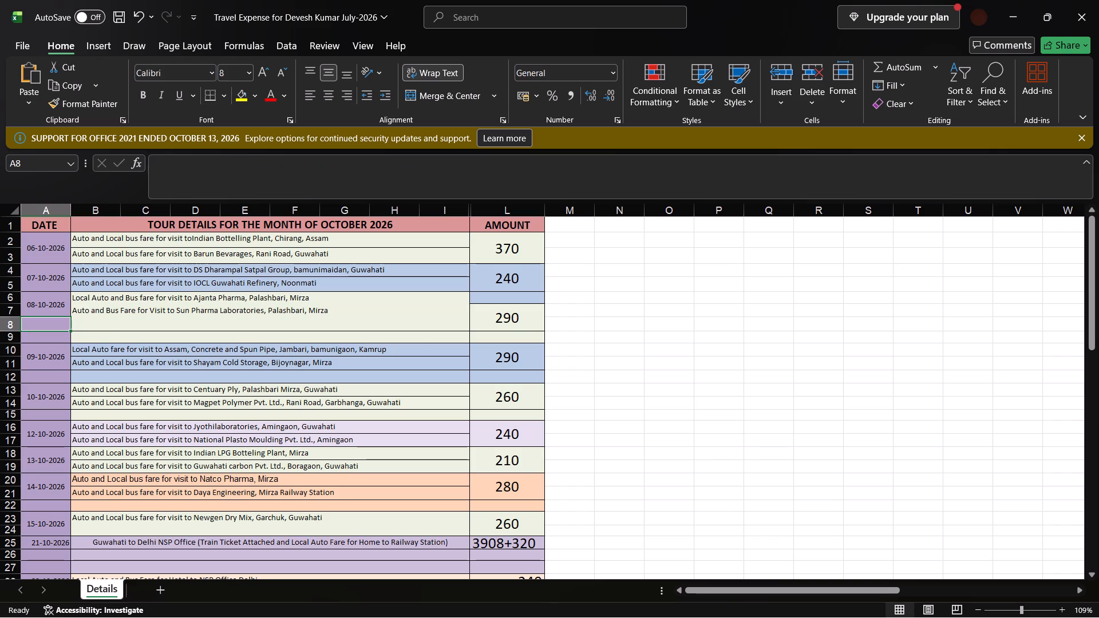
left_click(49, 306)
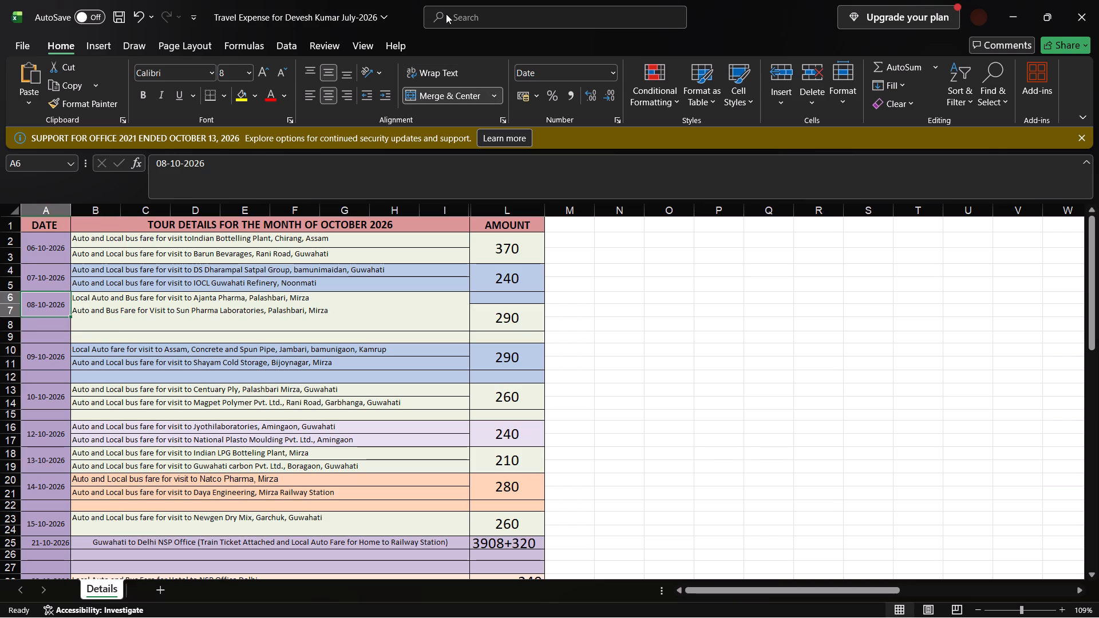
left_click(446, 14)
left_click(504, 10)
left_click(521, 19)
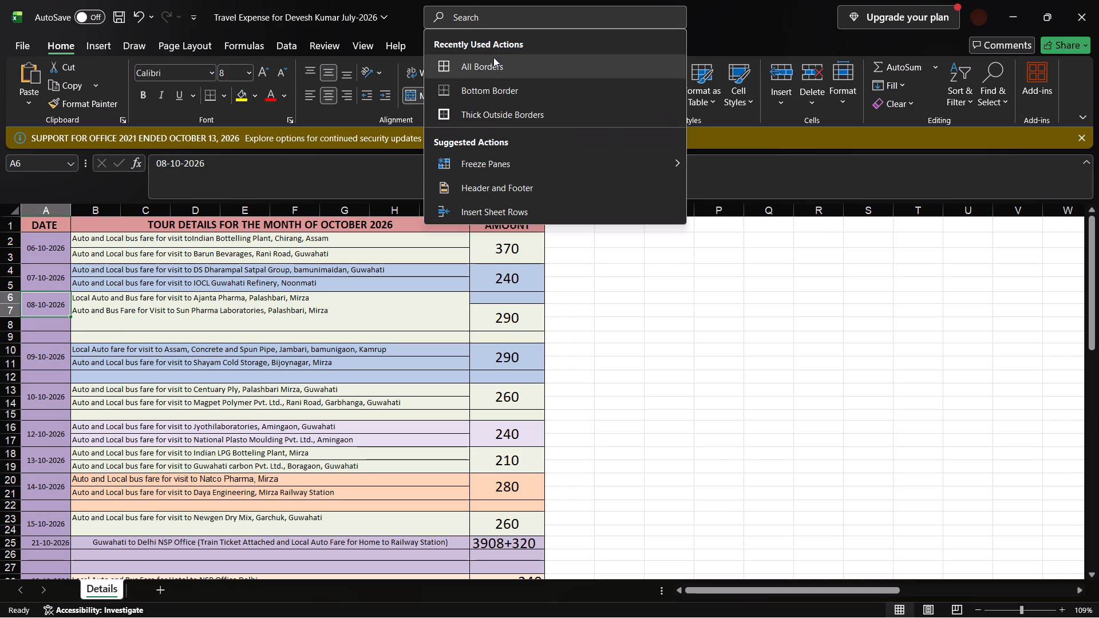
left_click(491, 59)
left_click(698, 292)
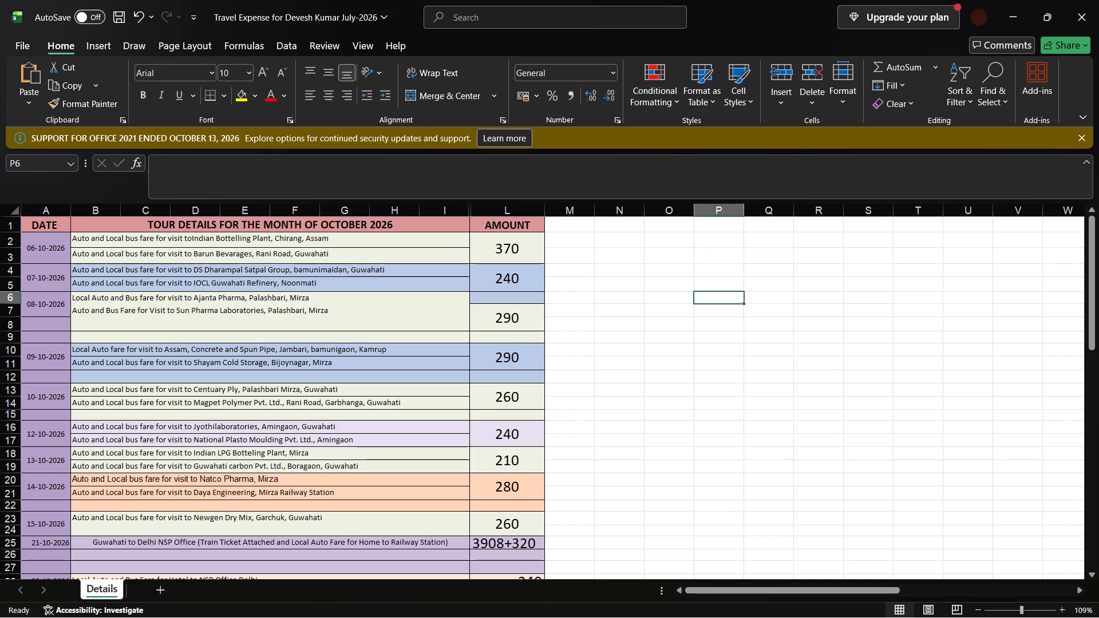
Apply all borders to the tour detail cells in rows 6 to 8, columns B to I.
left_click_drag(343, 303, 354, 327)
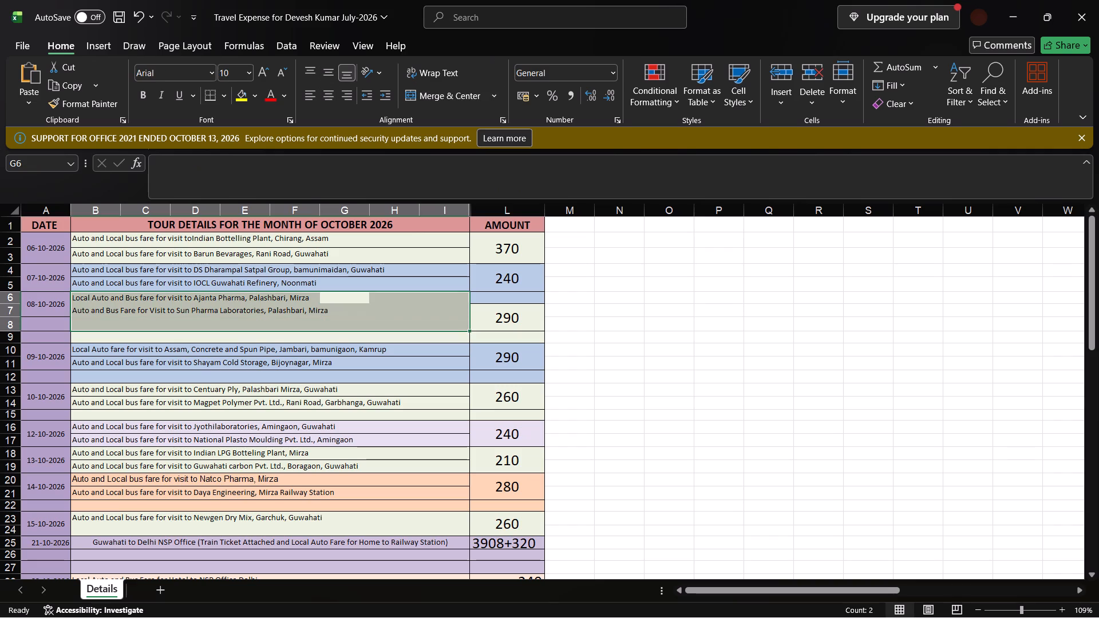
left_click(510, 21)
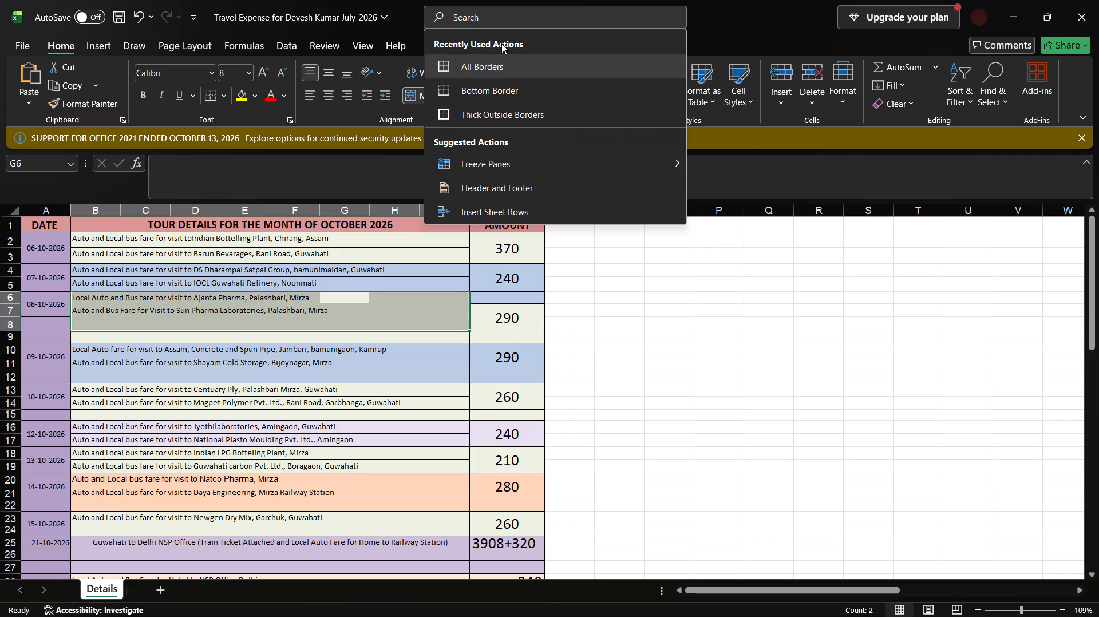
left_click(493, 62)
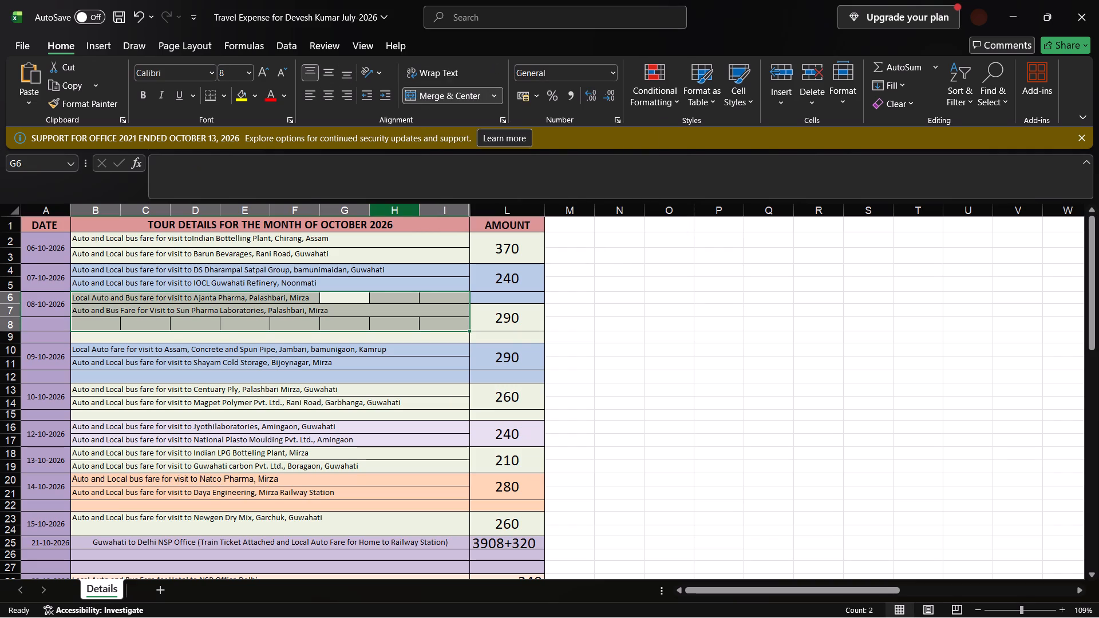
Merge cells B6 to I6 holding the Ajanta Pharma visit entry and left-align the text.
left_click_drag(86, 294, 370, 294)
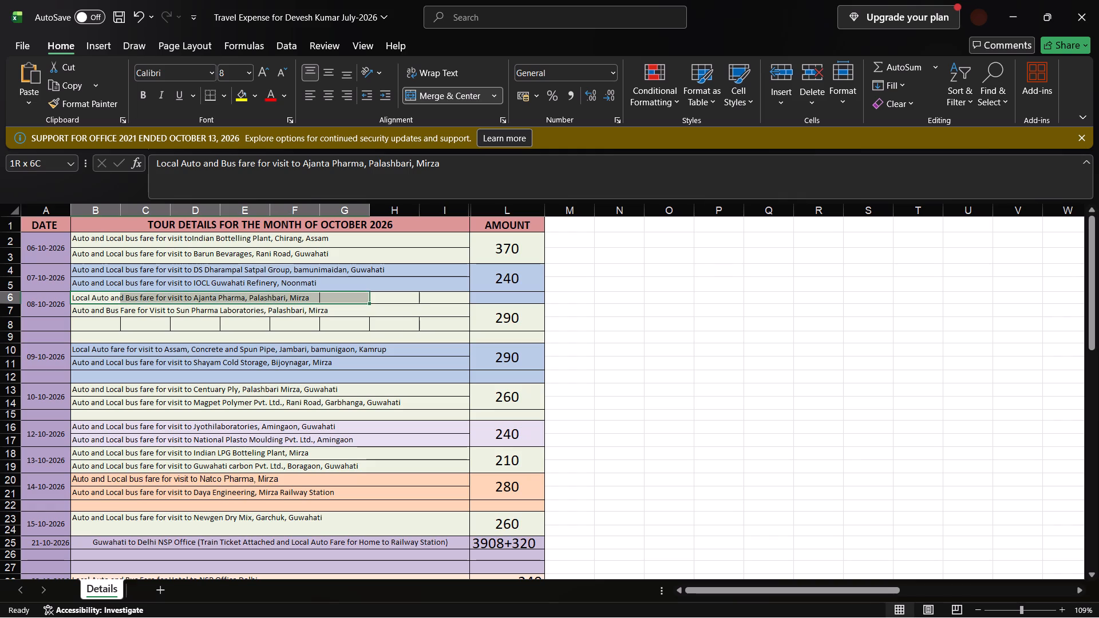
left_click_drag(370, 294, 461, 295)
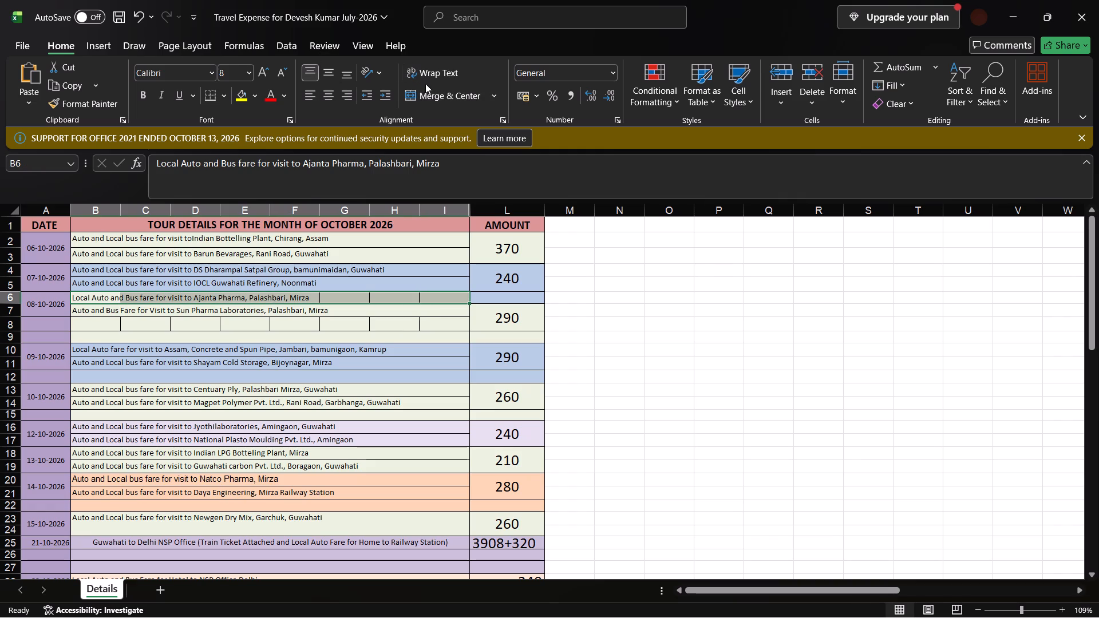
left_click(433, 95)
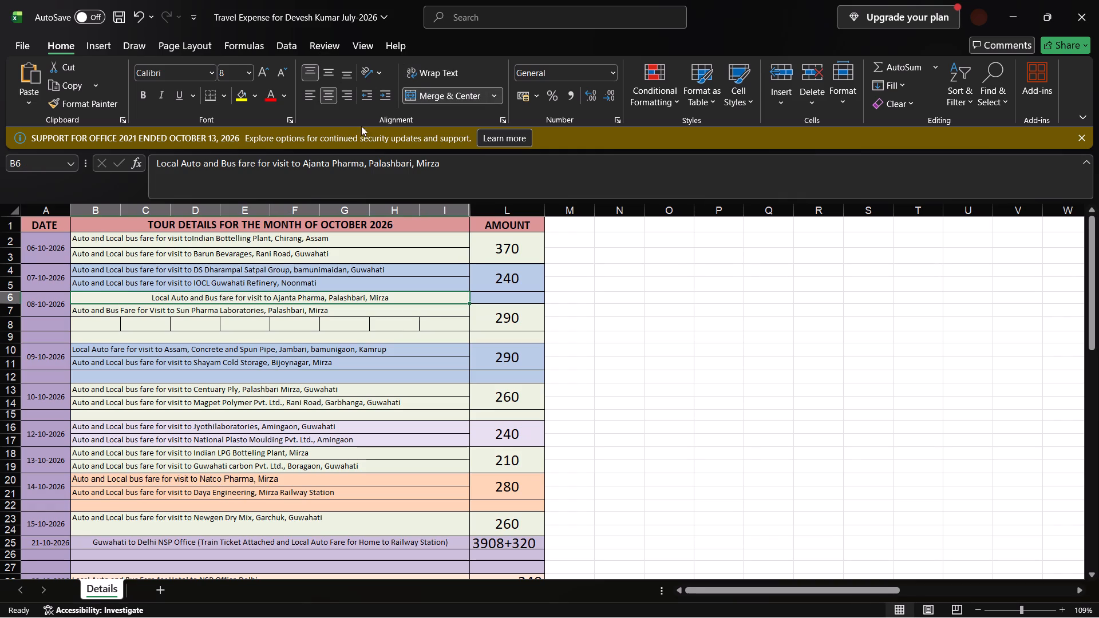
left_click(302, 91)
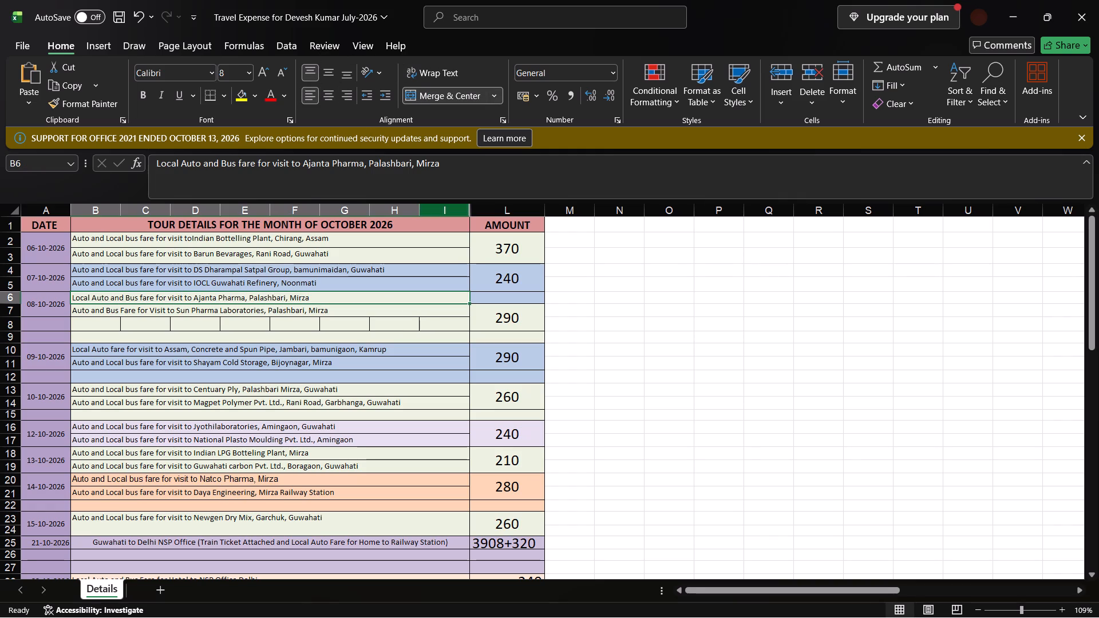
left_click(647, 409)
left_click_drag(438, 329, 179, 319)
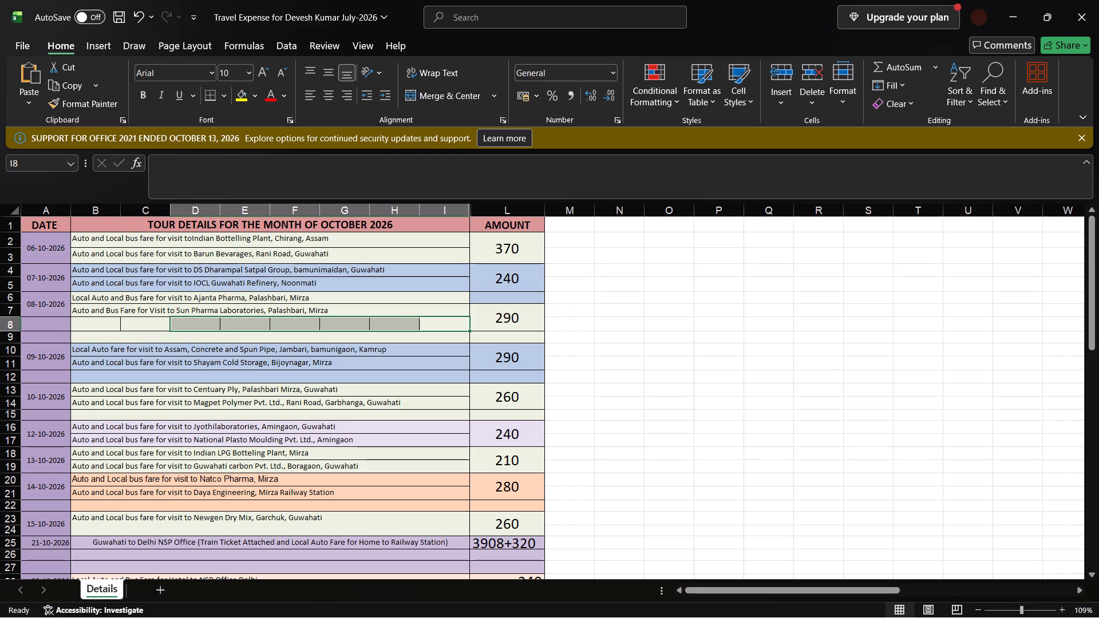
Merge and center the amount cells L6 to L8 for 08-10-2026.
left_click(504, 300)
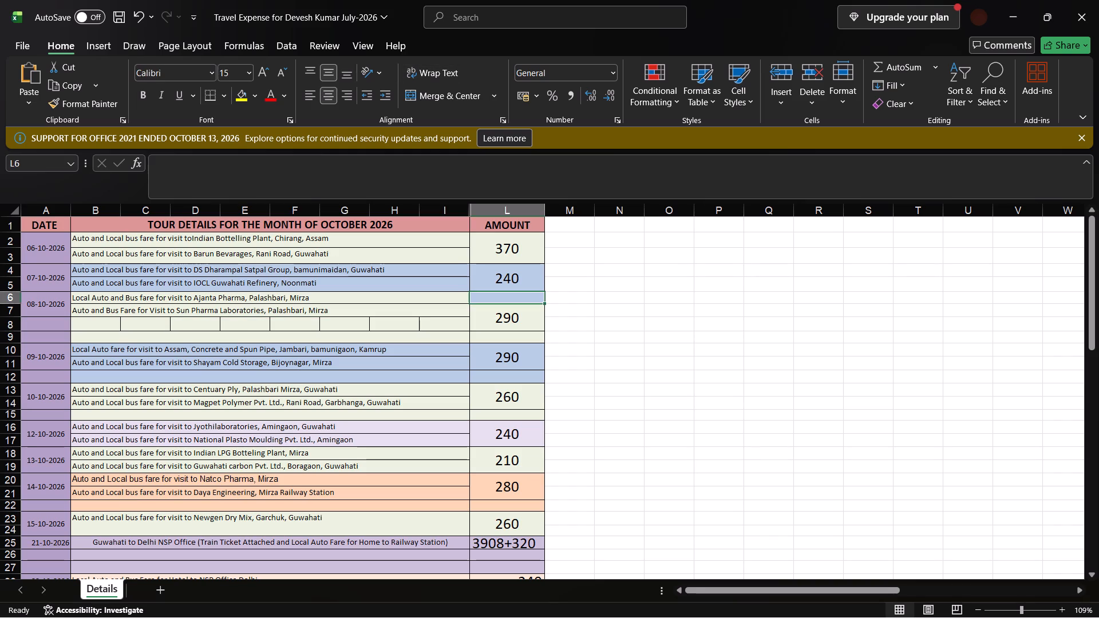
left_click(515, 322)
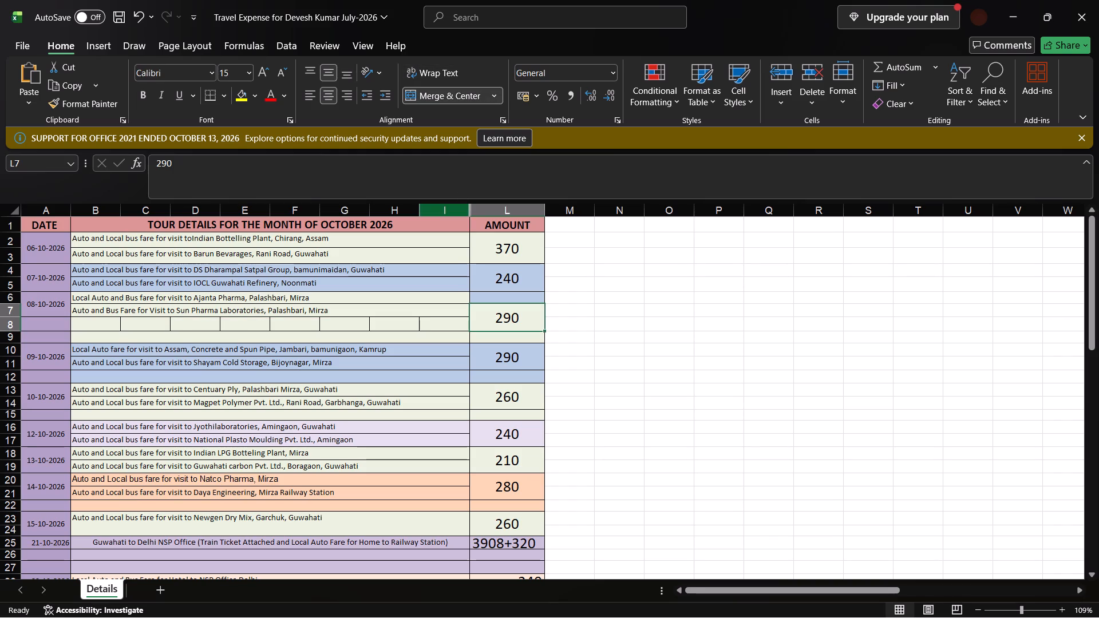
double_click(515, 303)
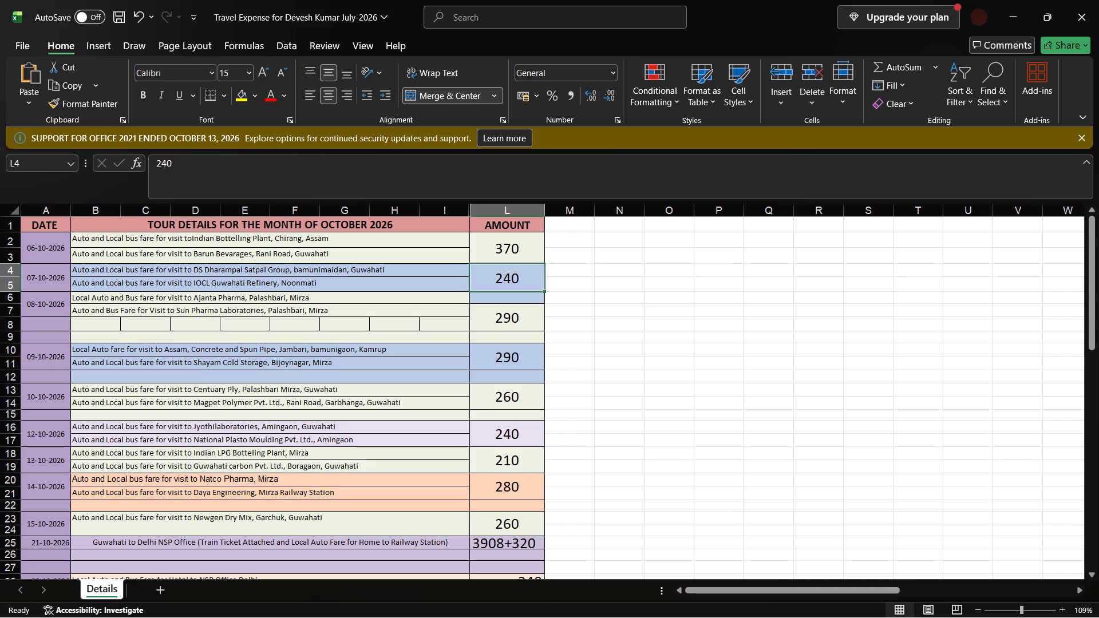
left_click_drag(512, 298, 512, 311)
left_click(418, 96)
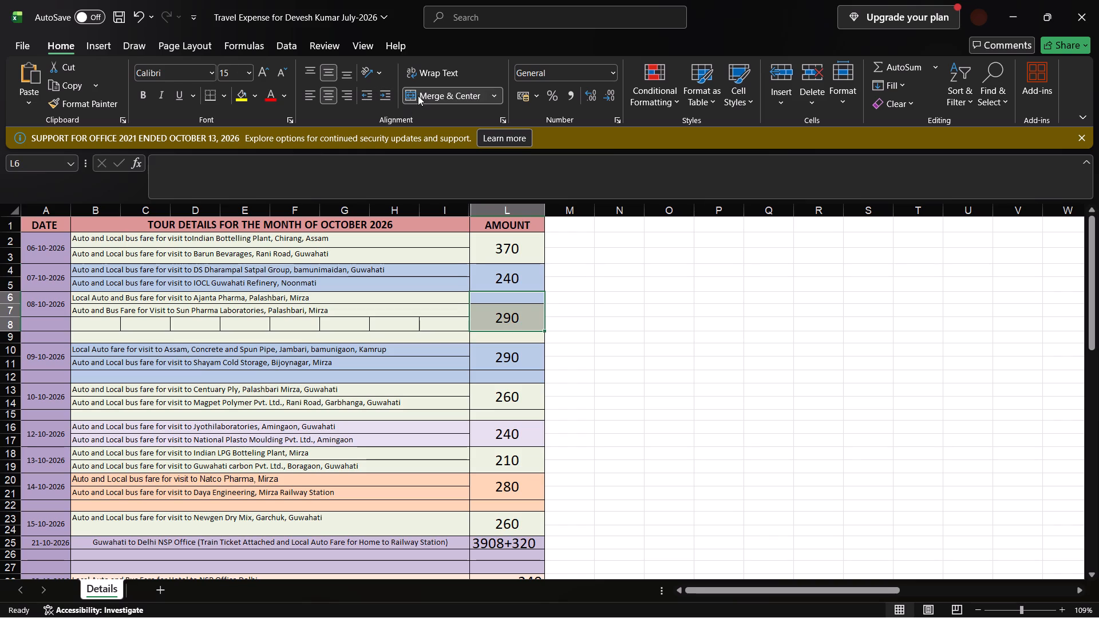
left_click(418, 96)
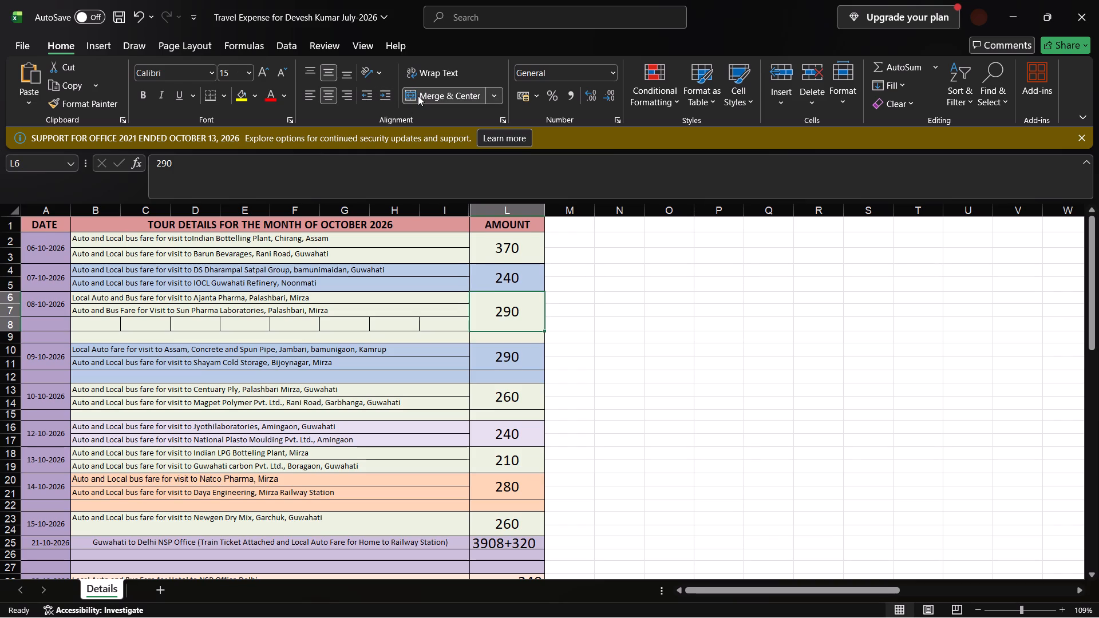
Unmerge the amount cells L6 to L8 for 08-10-2026.
left_click(483, 305)
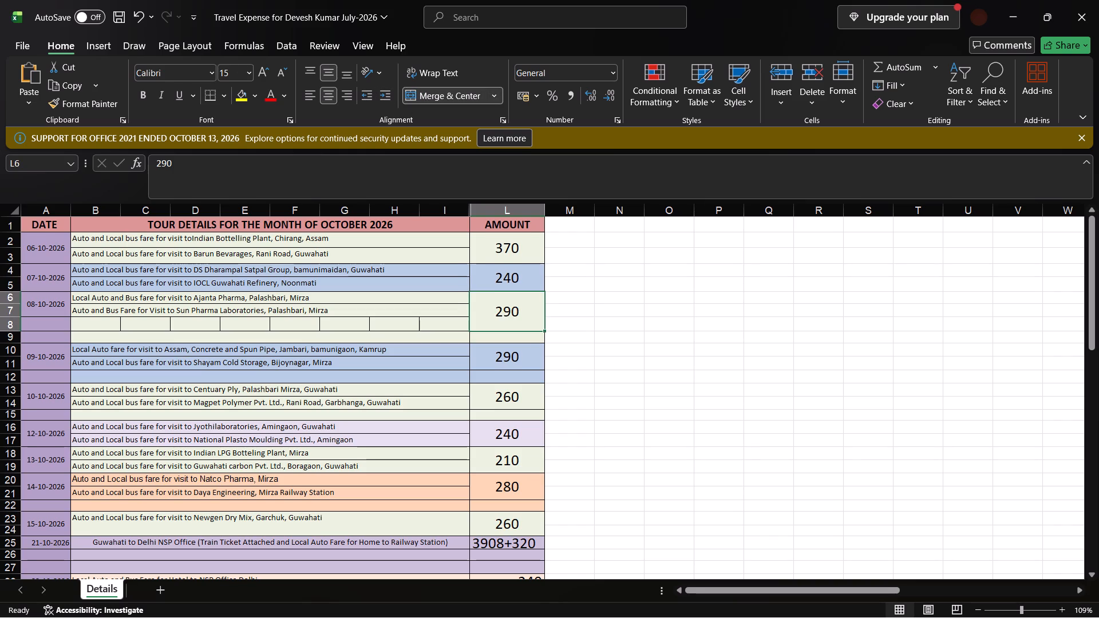
left_click(483, 305)
left_click(425, 93)
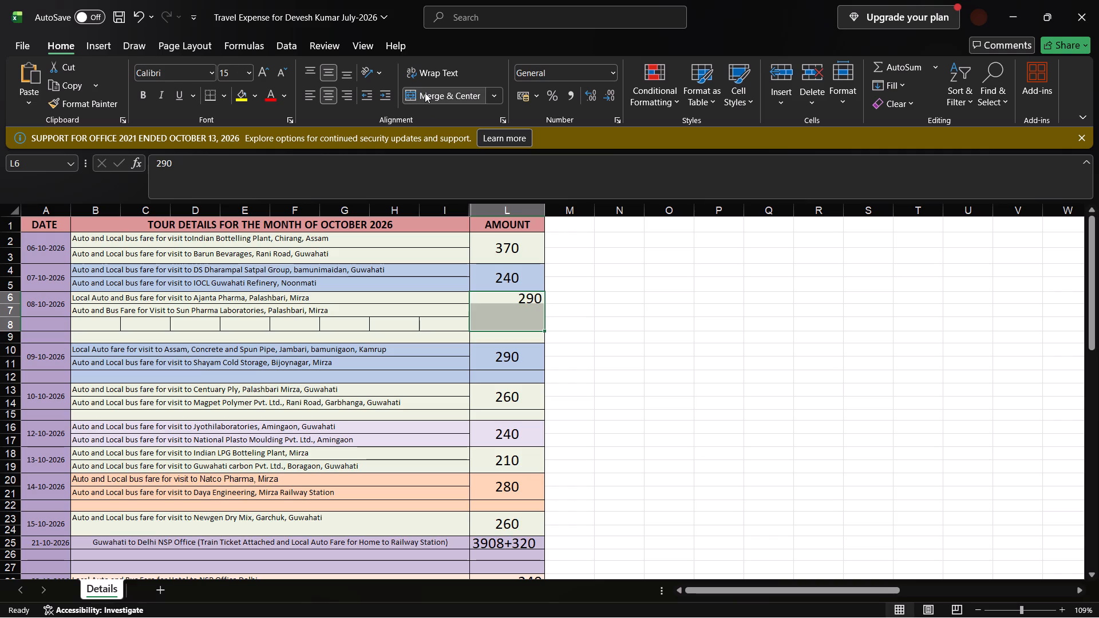
Merge and center the amount cells L6 and L7 beside the two 08-10-2026 visit entries.
left_click(485, 301)
left_click_drag(485, 301, 487, 296)
left_click(487, 296)
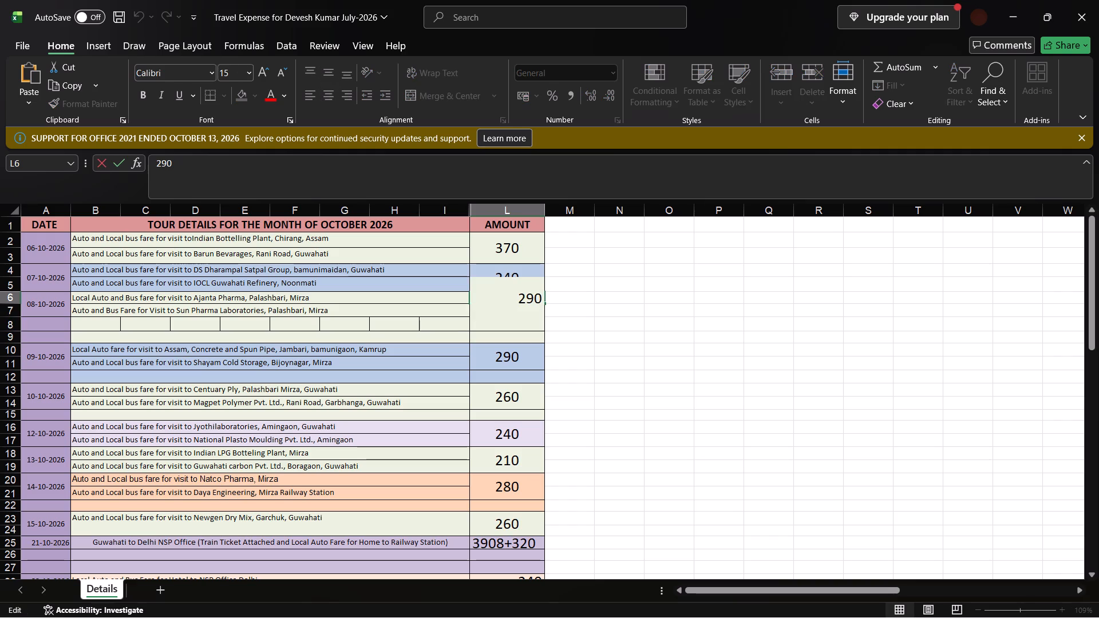
left_click(452, 298)
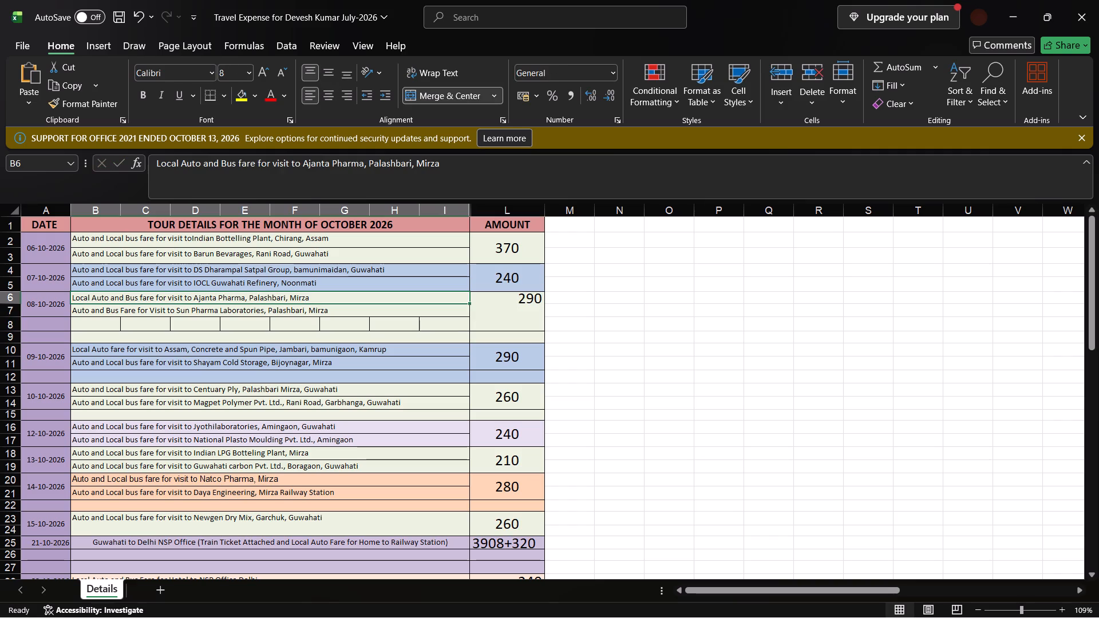
left_click_drag(485, 298, 489, 309)
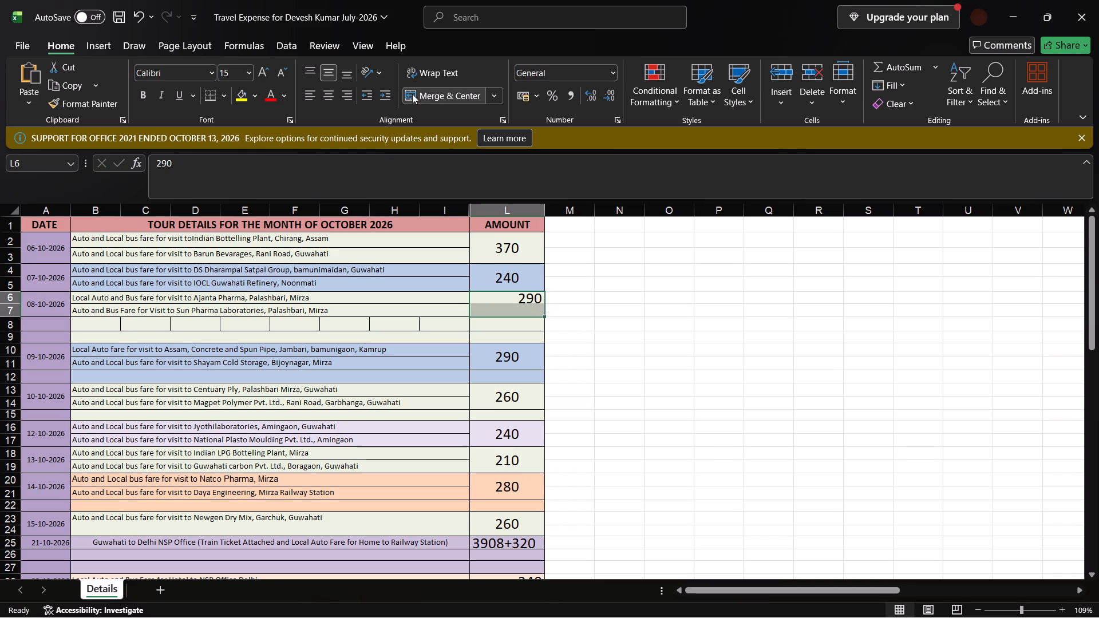
left_click(412, 94)
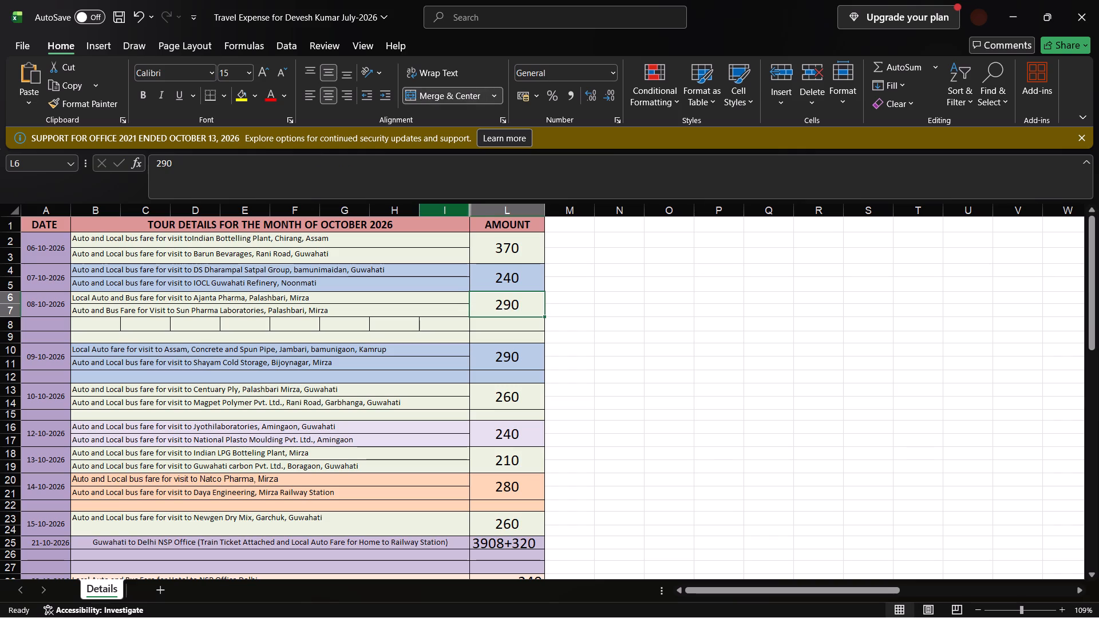
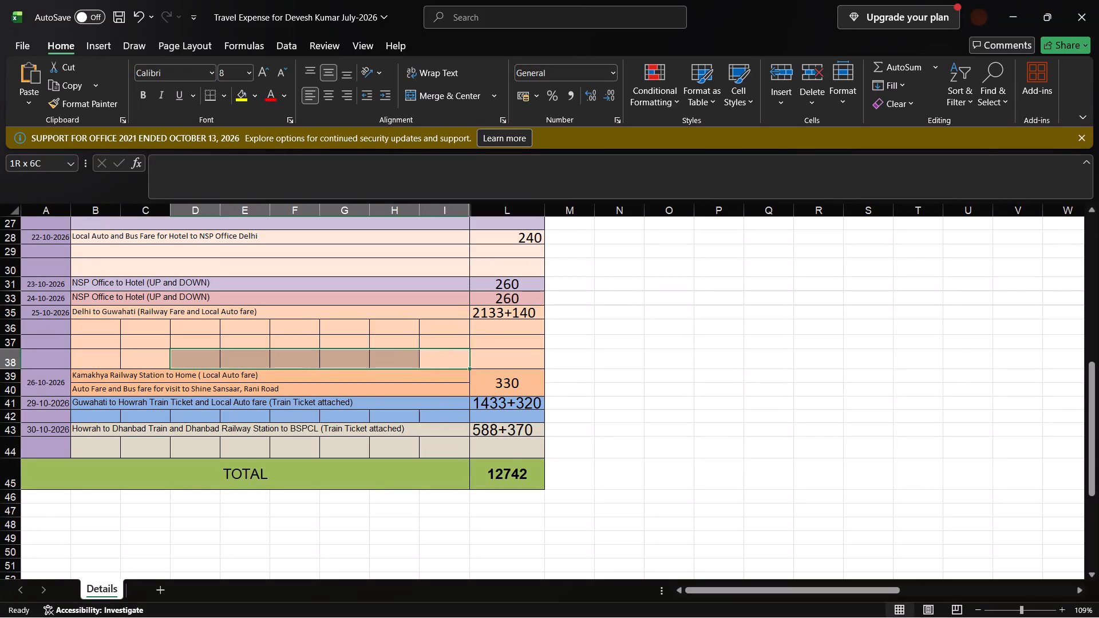
Merge and center the empty cells B38 to I38 above the 26-10-2026 entries.
left_click_drag(192, 354, 113, 359)
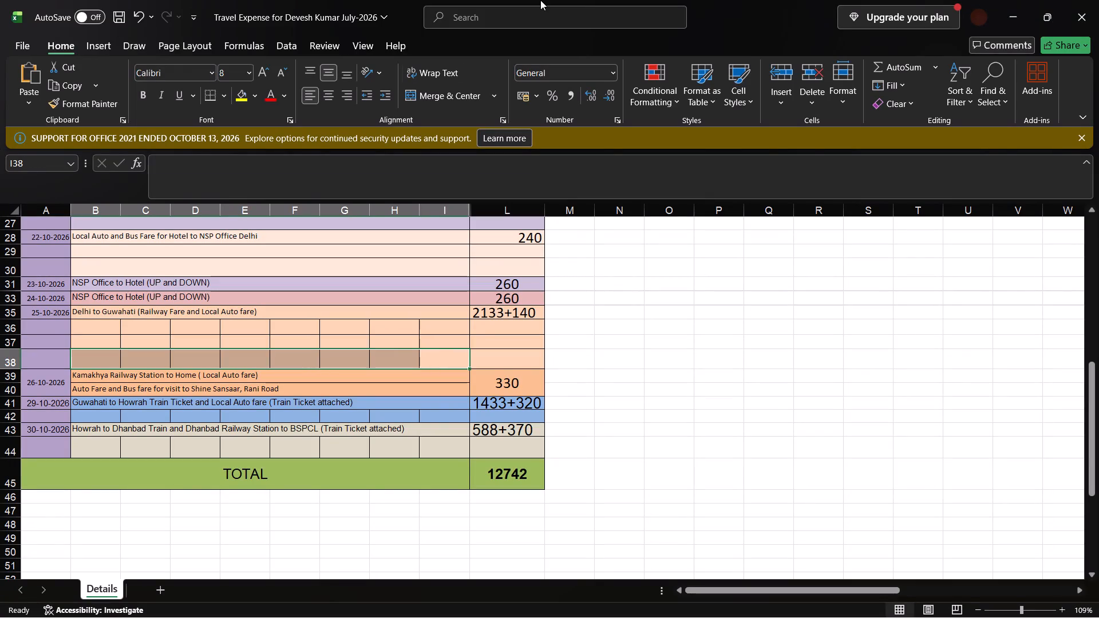
left_click(436, 100)
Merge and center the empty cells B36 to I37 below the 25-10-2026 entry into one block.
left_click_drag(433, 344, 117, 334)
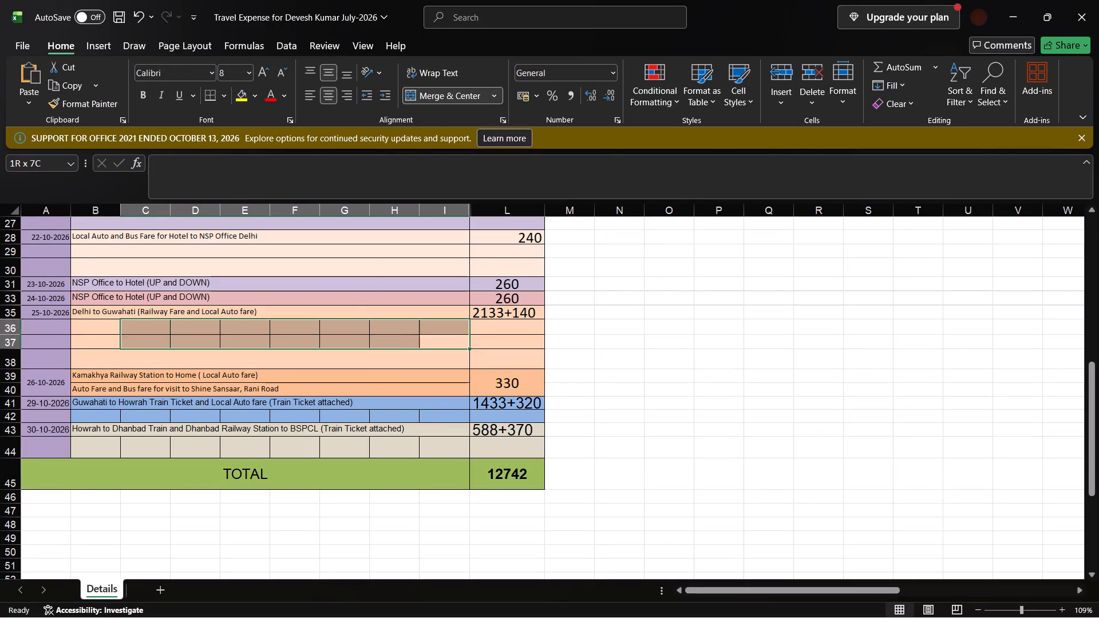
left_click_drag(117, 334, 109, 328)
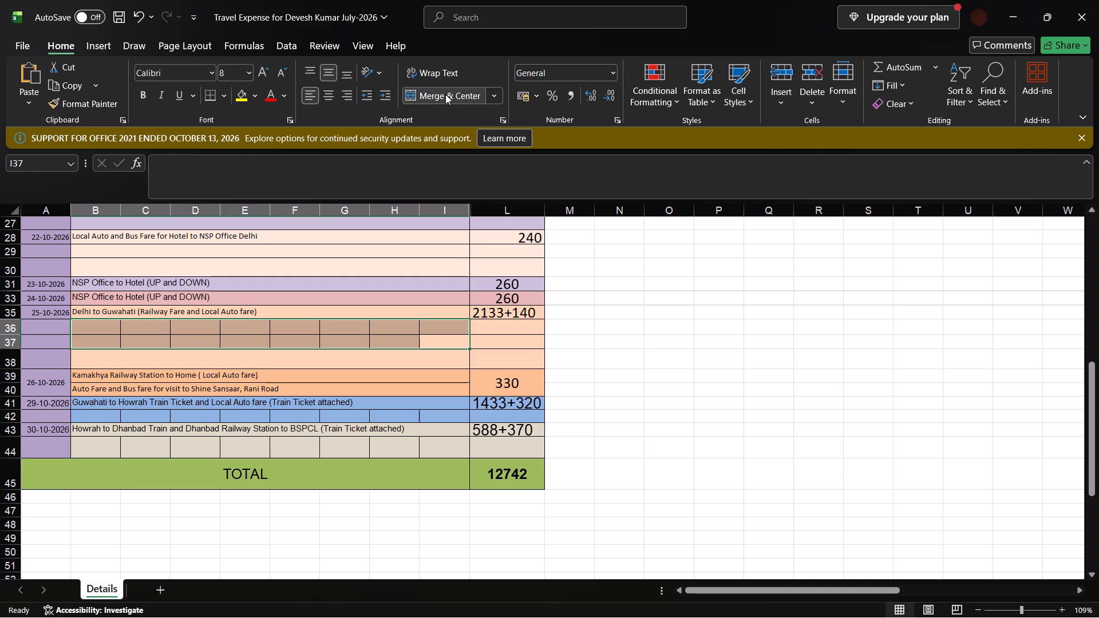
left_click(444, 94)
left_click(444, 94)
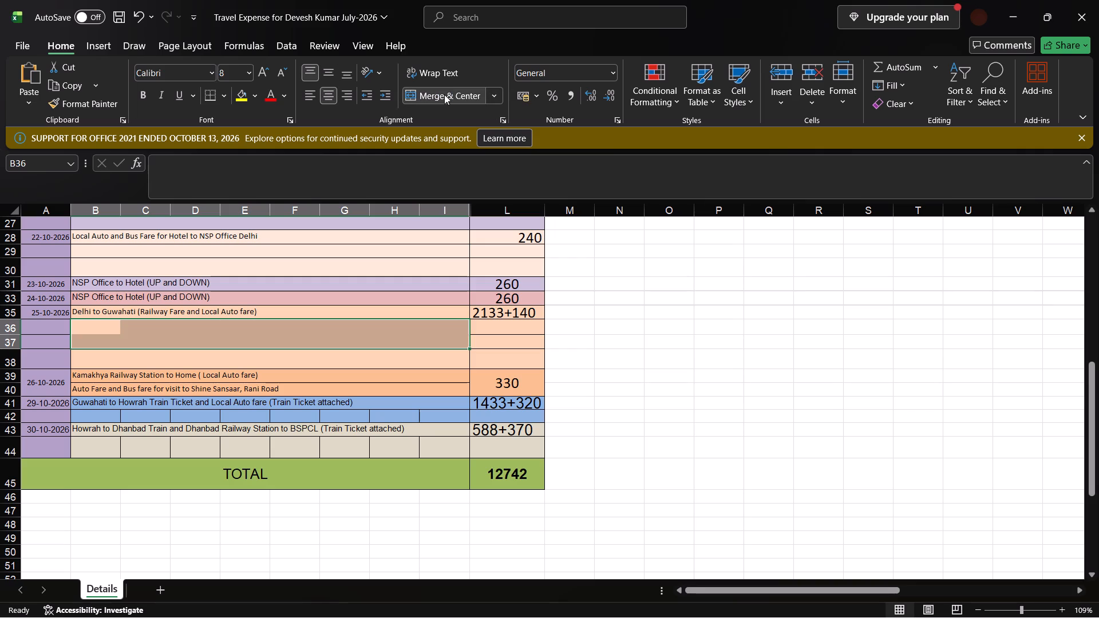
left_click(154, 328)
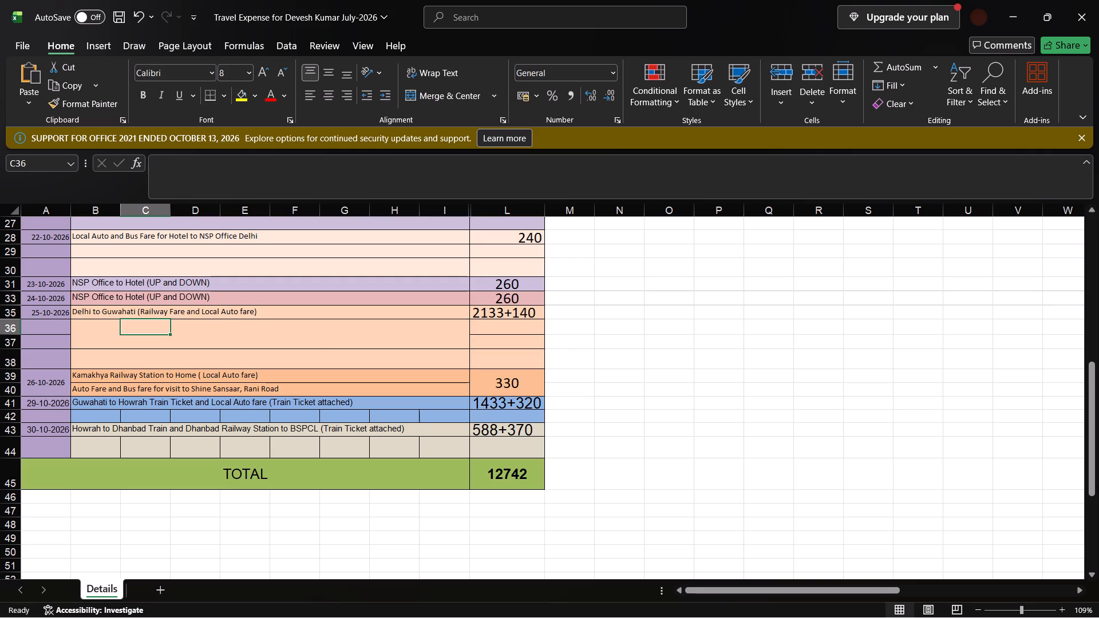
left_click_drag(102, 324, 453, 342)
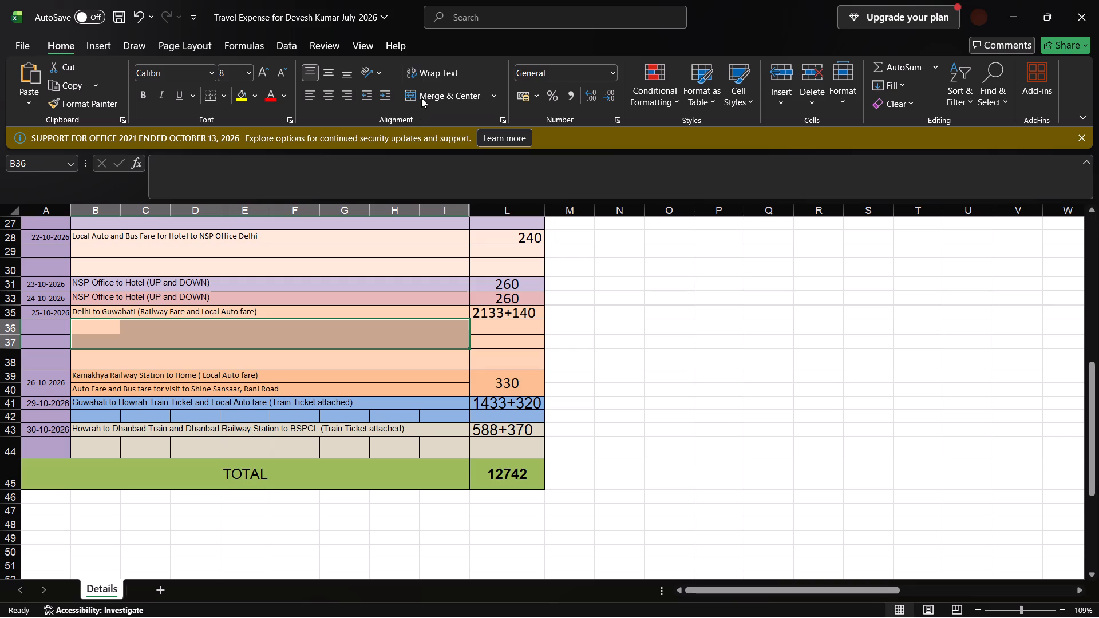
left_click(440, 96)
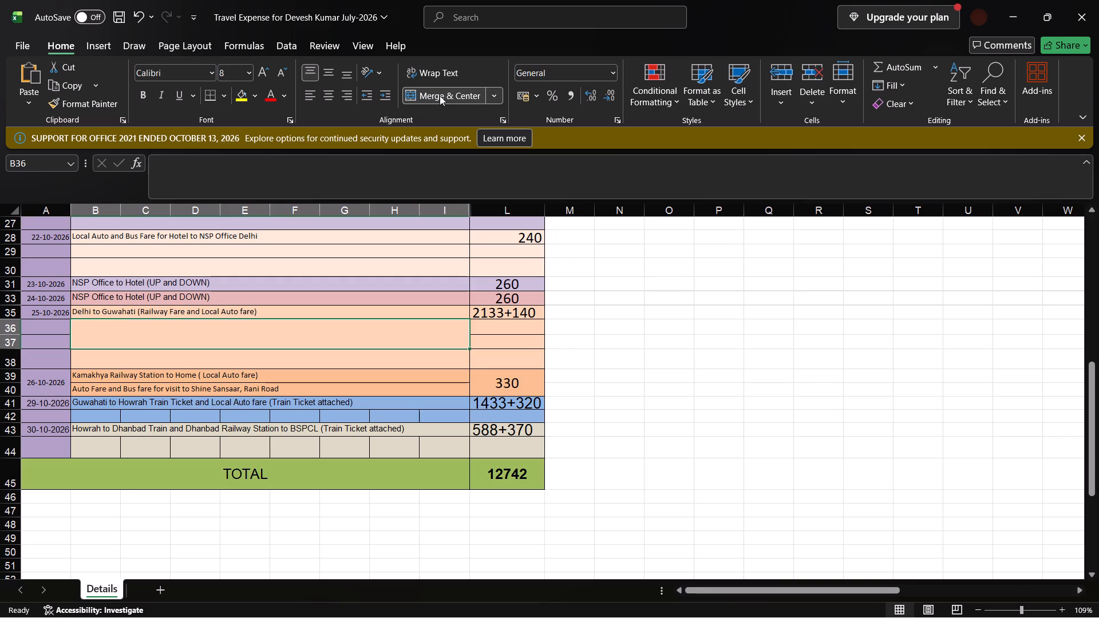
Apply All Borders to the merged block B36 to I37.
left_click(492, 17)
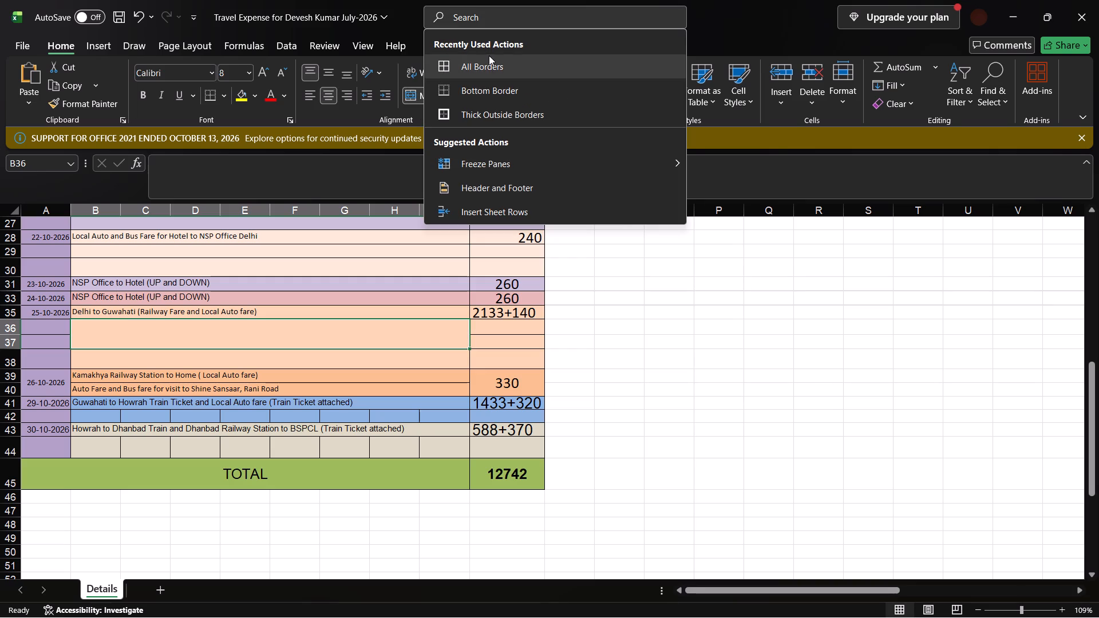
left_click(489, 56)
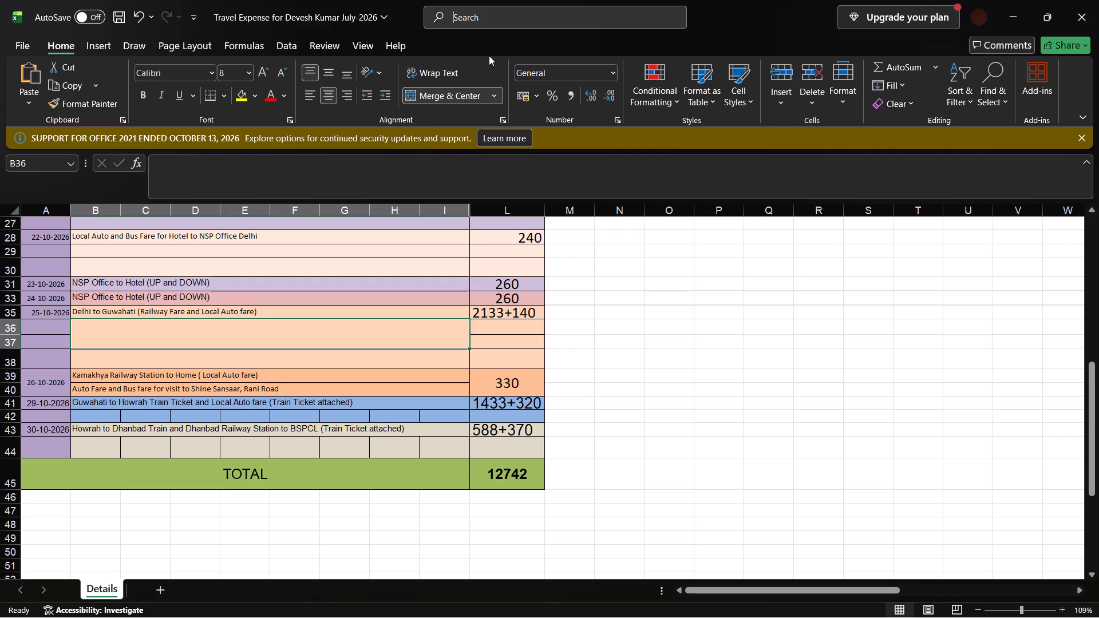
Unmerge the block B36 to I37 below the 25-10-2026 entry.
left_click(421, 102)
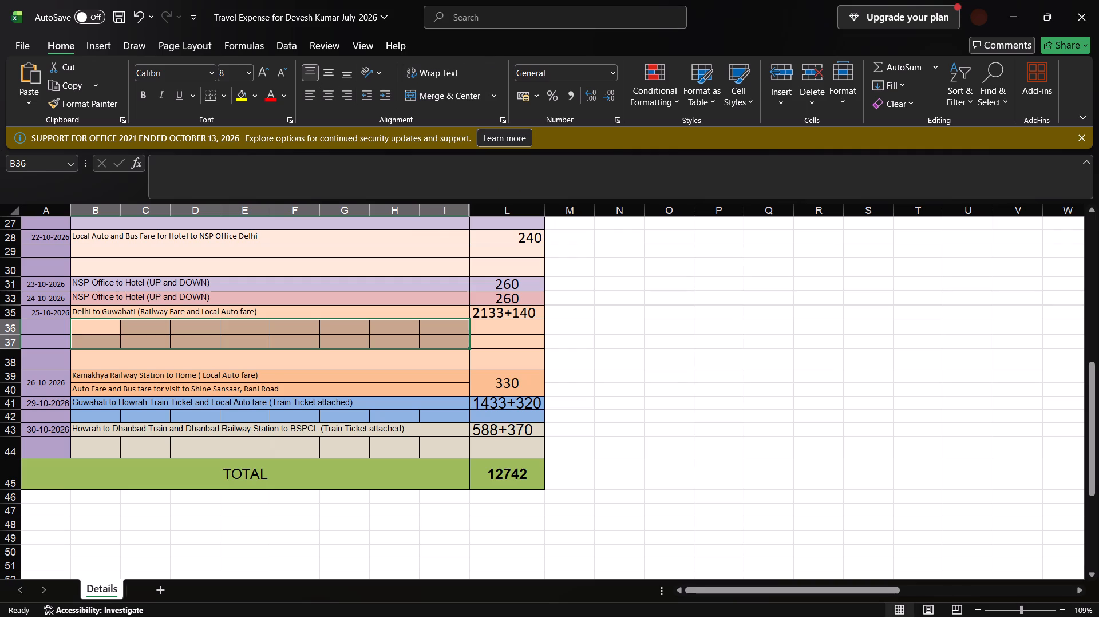
Apply All Borders to the empty cells B36 to I36 directly below the 25-10-2026 entry.
left_click_drag(440, 330, 95, 329)
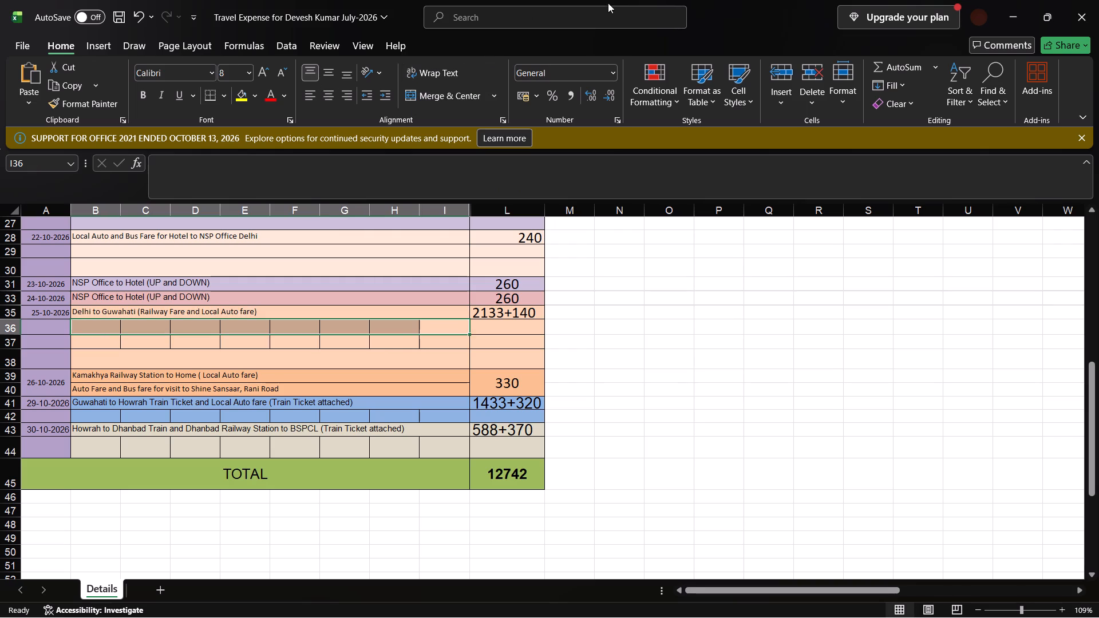
left_click(569, 12)
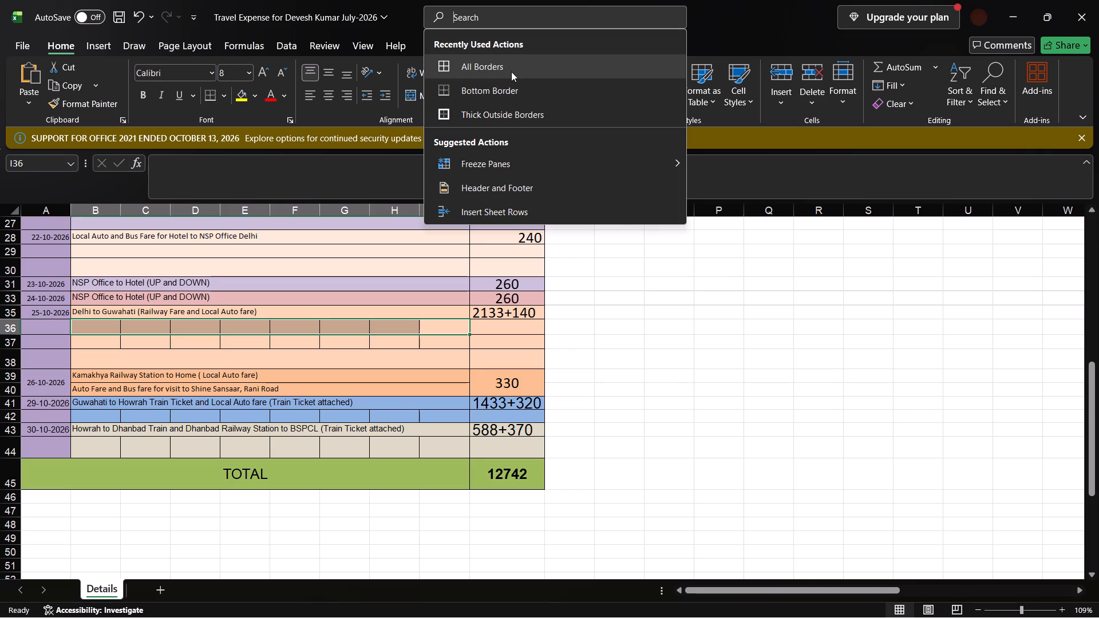
left_click(511, 72)
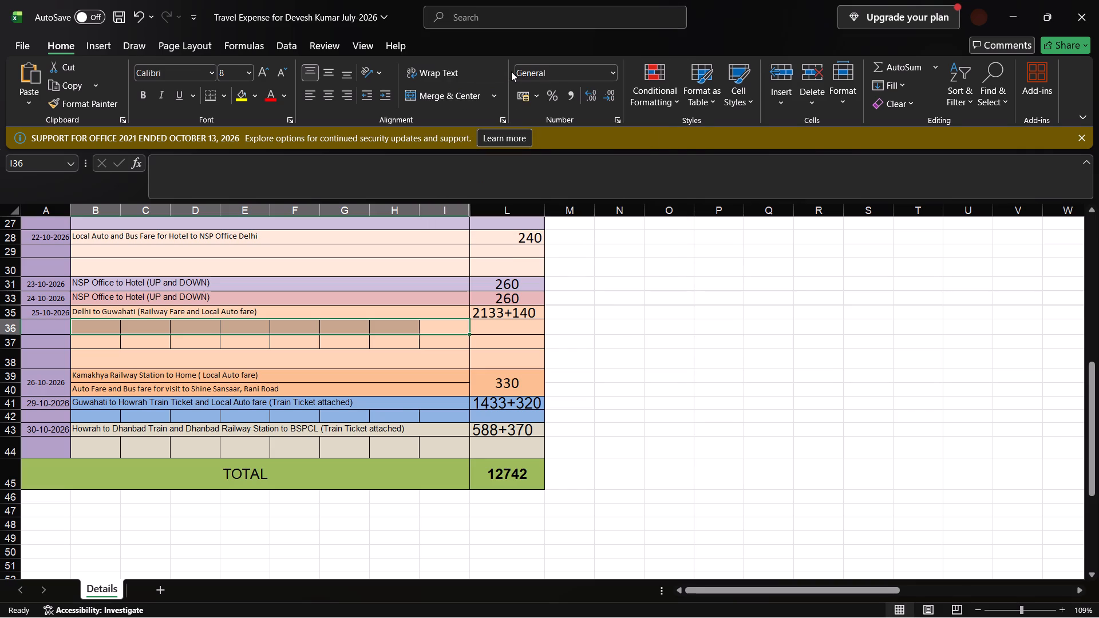
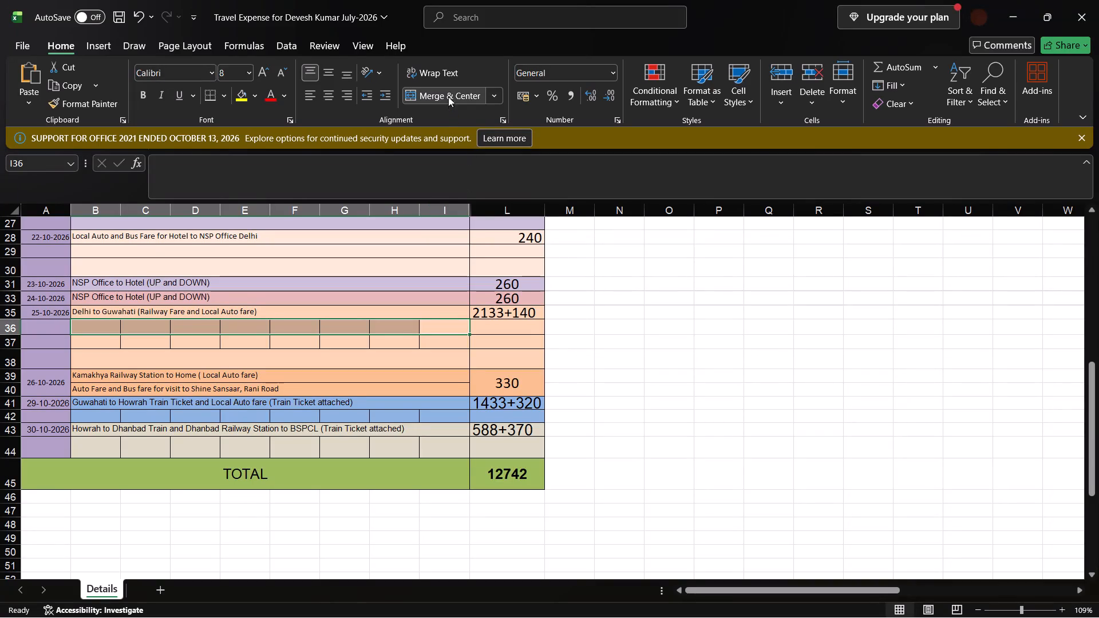
Merge and center the empty cells B36 to I36 and B37 to I37 as separate rows below the 25-10-2026 entry.
left_click(449, 91)
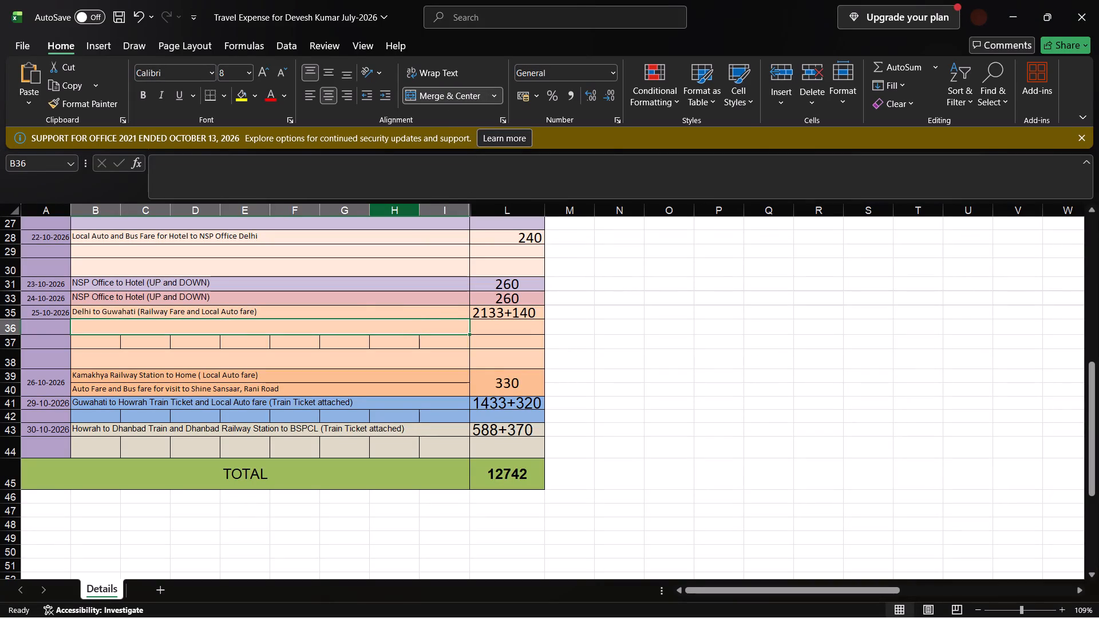
left_click_drag(442, 338, 104, 344)
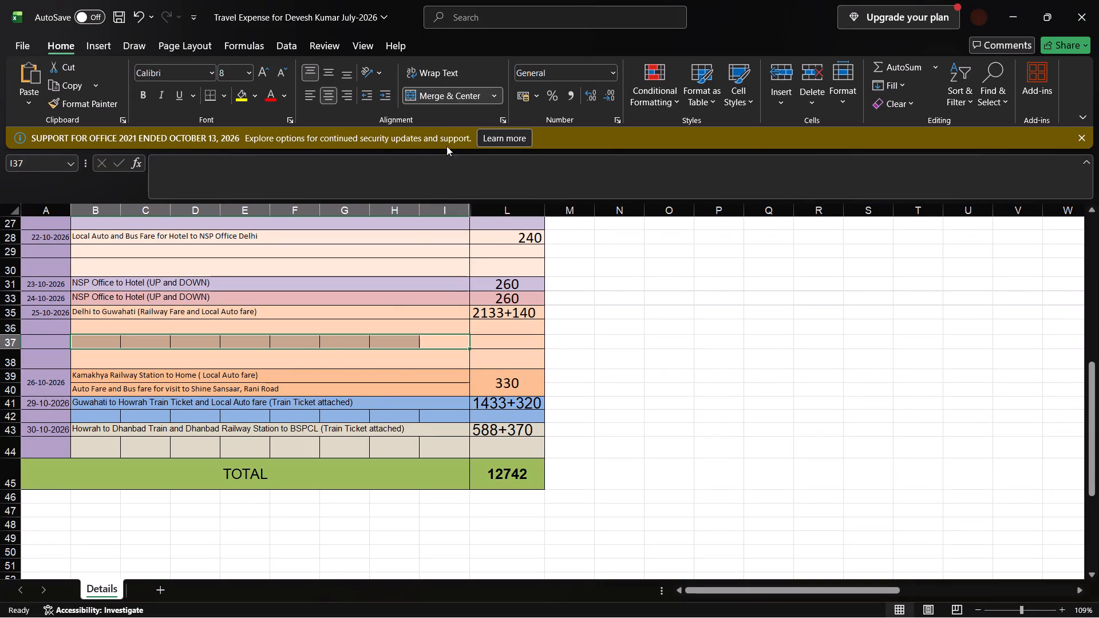
left_click(448, 102)
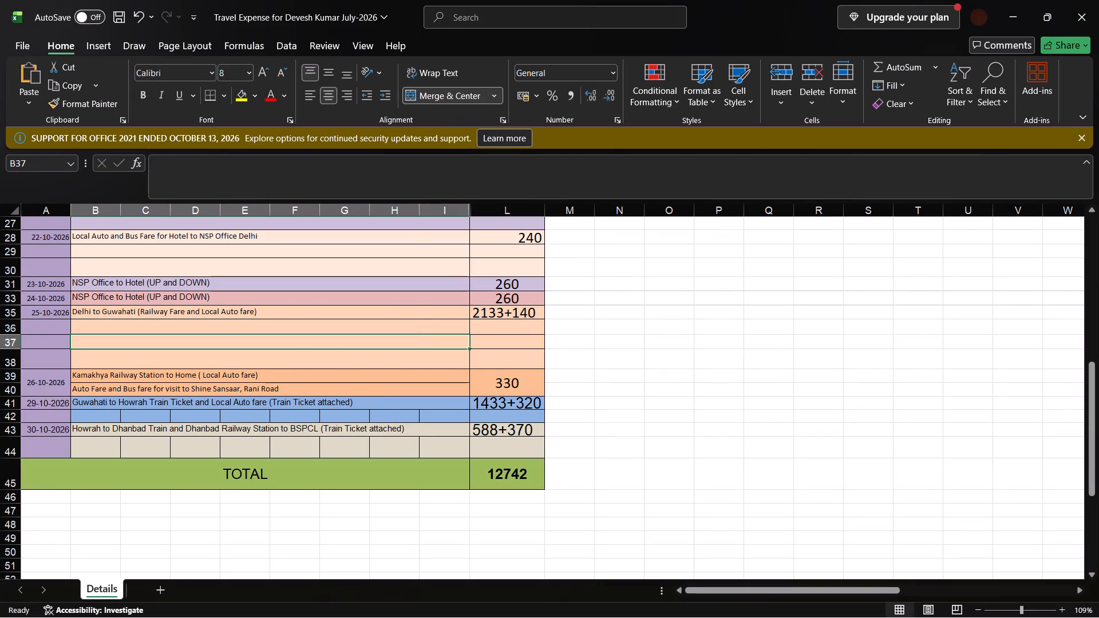
left_click(677, 308)
Merge and center the empty cells B to I in row 42 and in row 44, each row as its own block.
left_click_drag(433, 420, 102, 415)
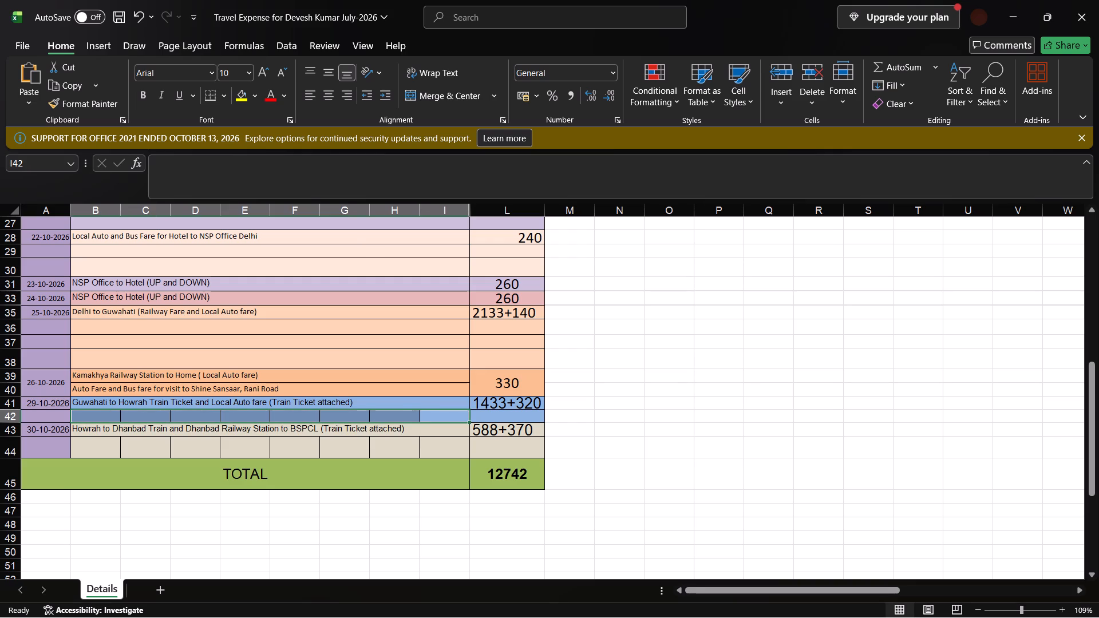
left_click(443, 91)
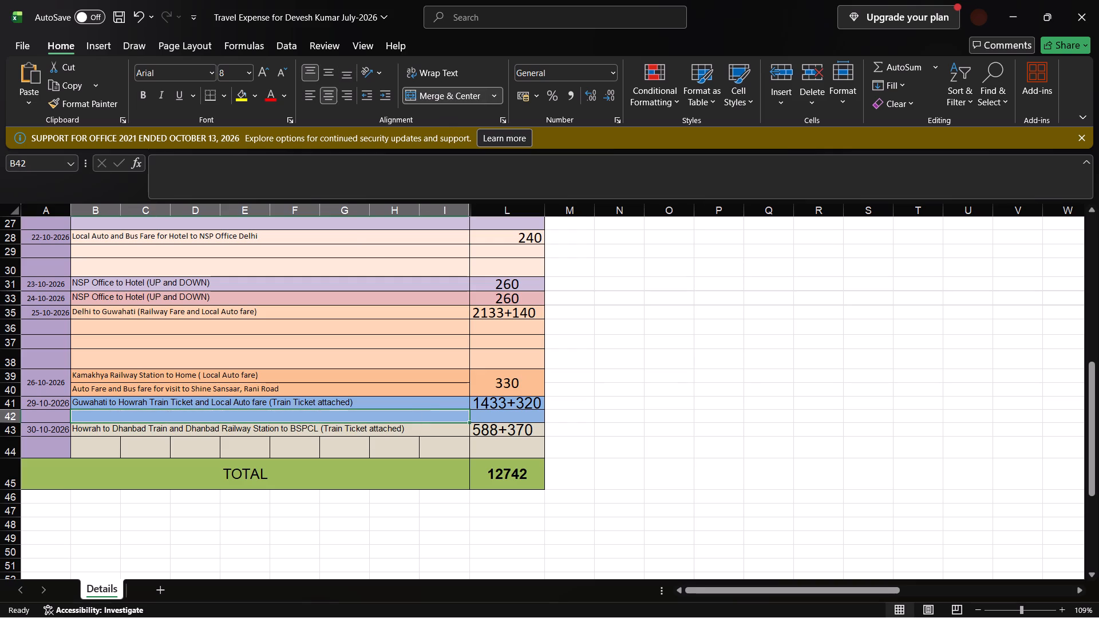
left_click_drag(449, 456, 105, 445)
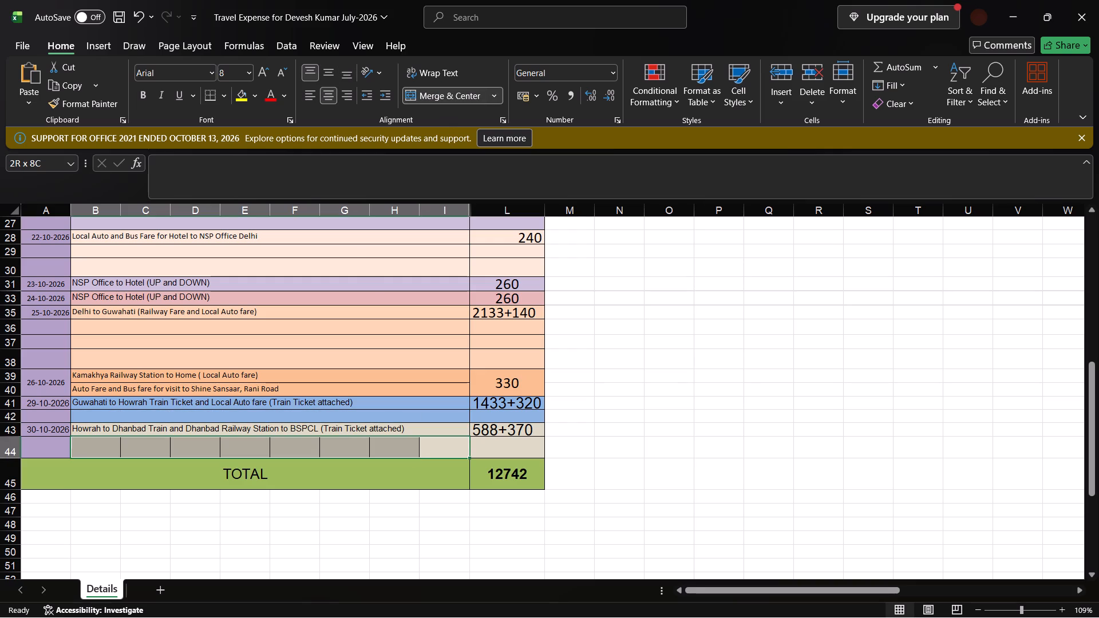
left_click_drag(105, 445, 105, 447)
left_click(429, 91)
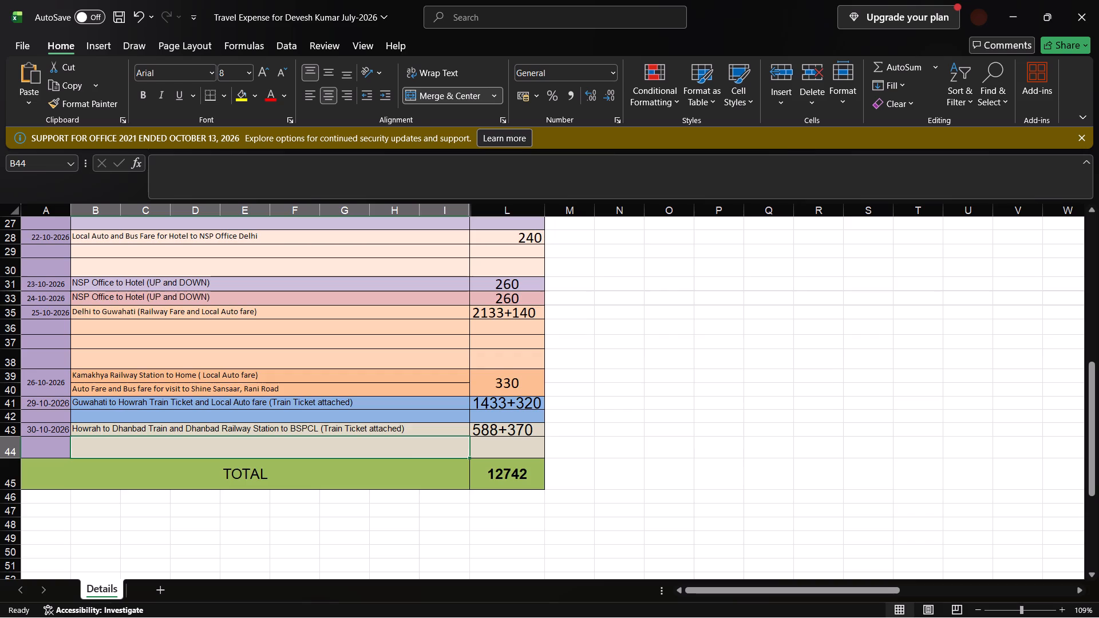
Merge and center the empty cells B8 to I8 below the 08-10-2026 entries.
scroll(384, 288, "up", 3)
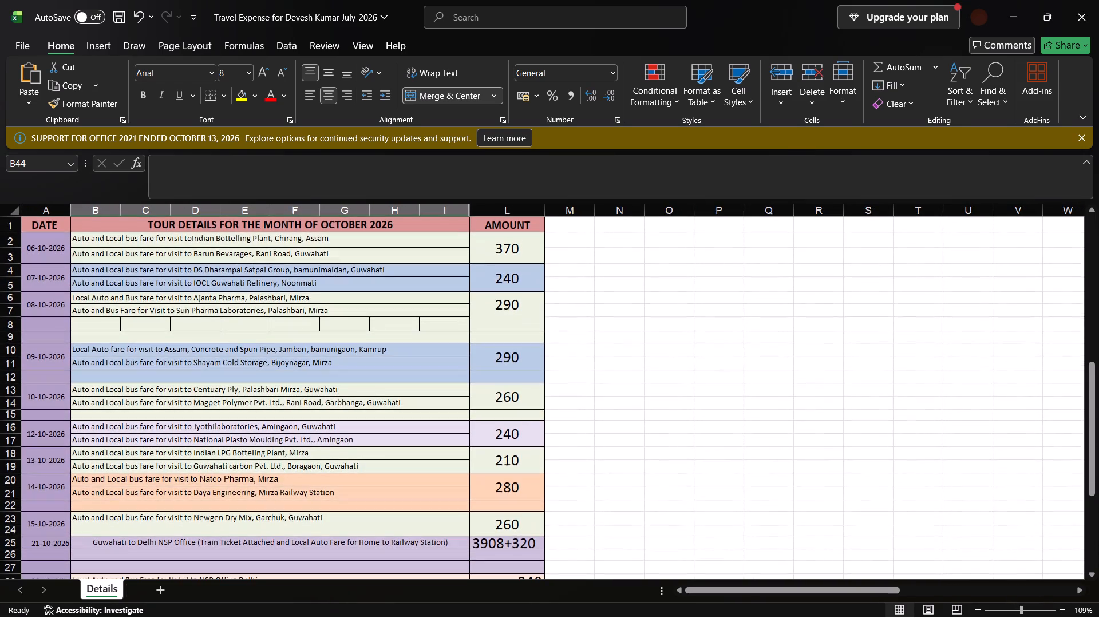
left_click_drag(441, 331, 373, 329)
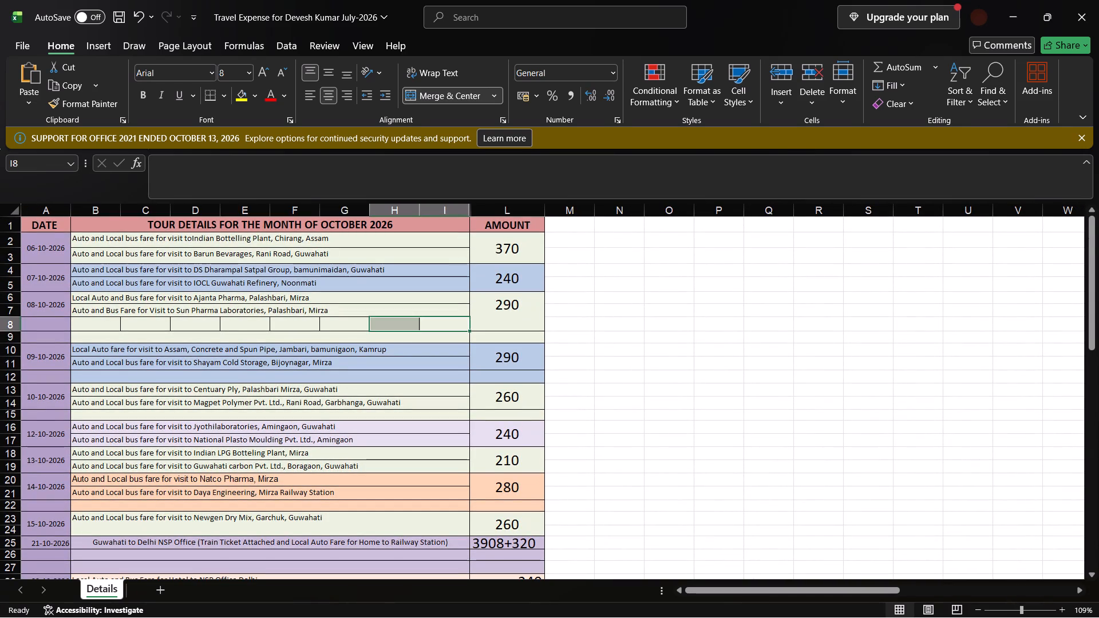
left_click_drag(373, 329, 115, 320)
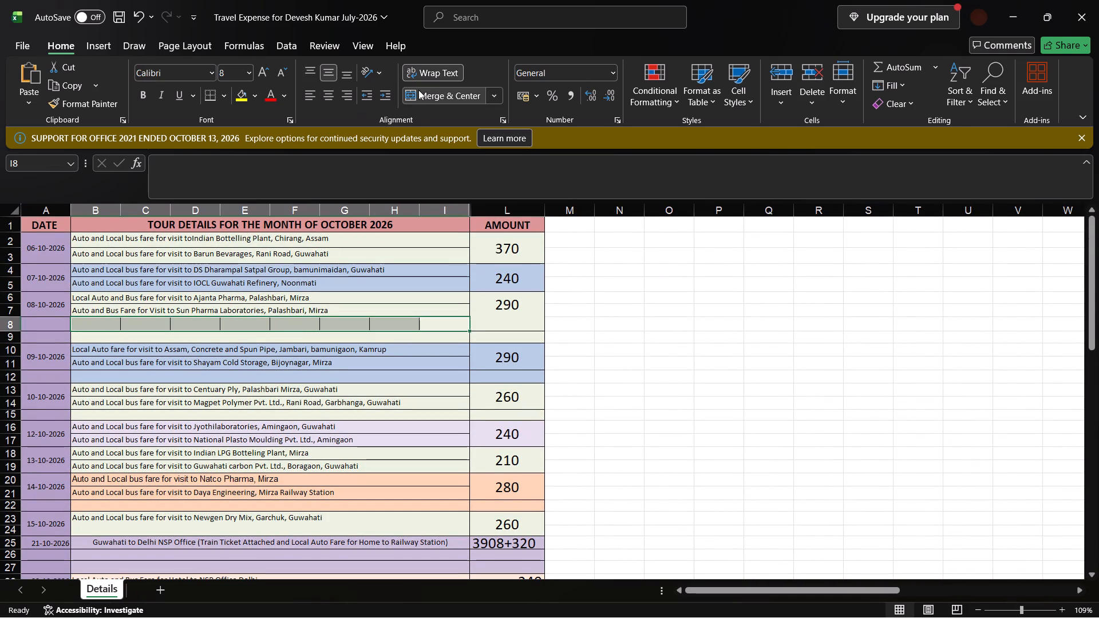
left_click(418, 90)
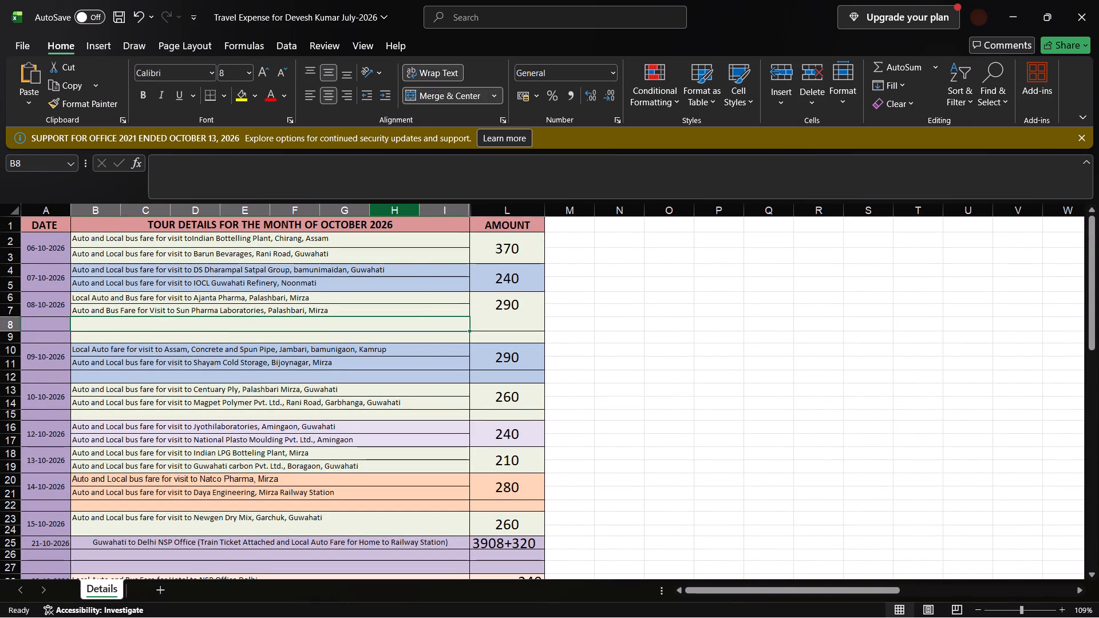
Move the Assam, Concrete and Spun Pipe fare entry from row 10 up to row 8, starting in column A.
left_click(94, 354)
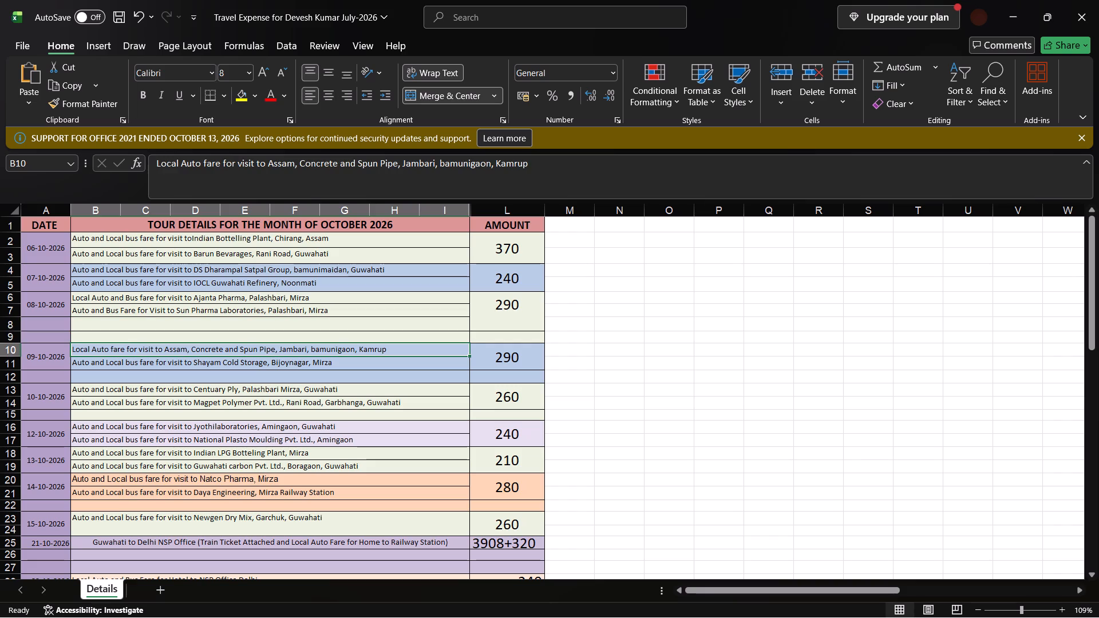
left_click_drag(471, 343, 460, 324)
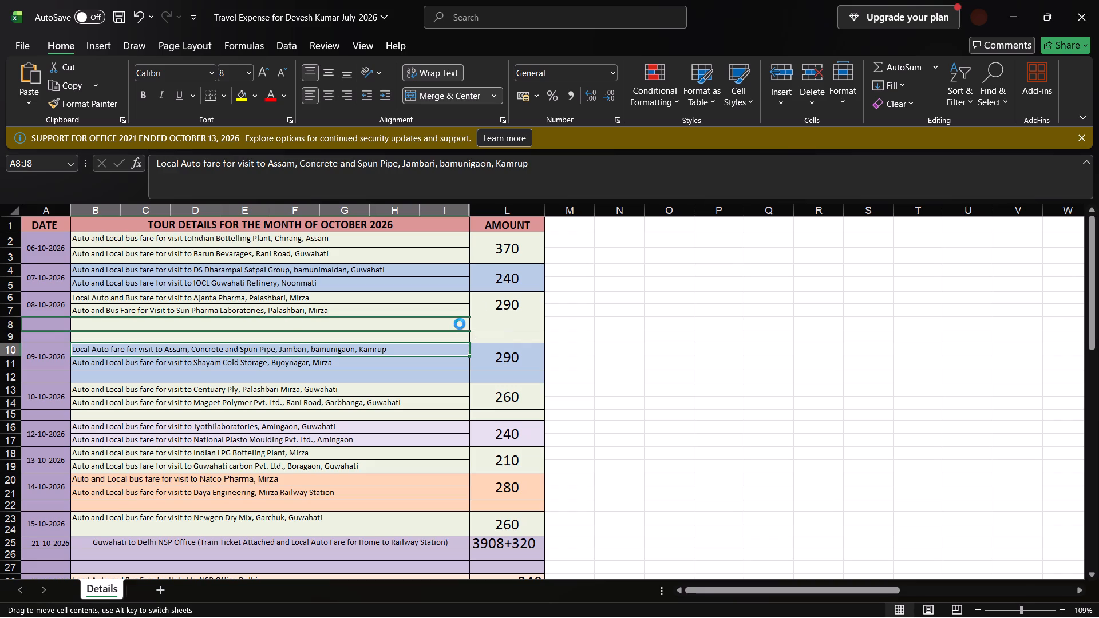
Apply All Borders to the 08-10-2026 amount cell in column L.
left_click(511, 302)
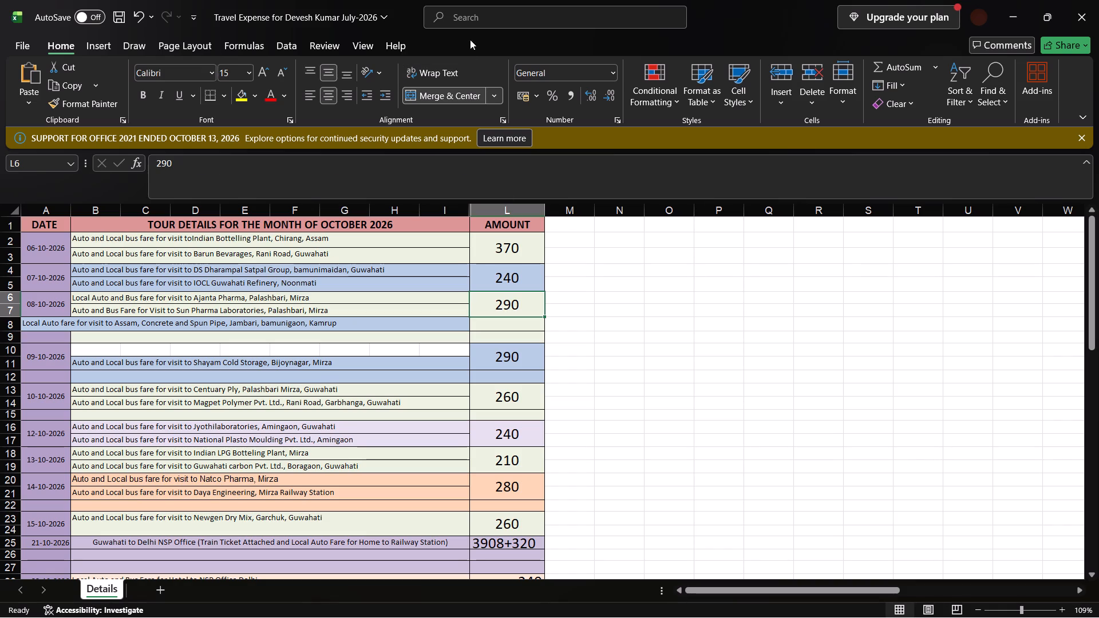
left_click(508, 13)
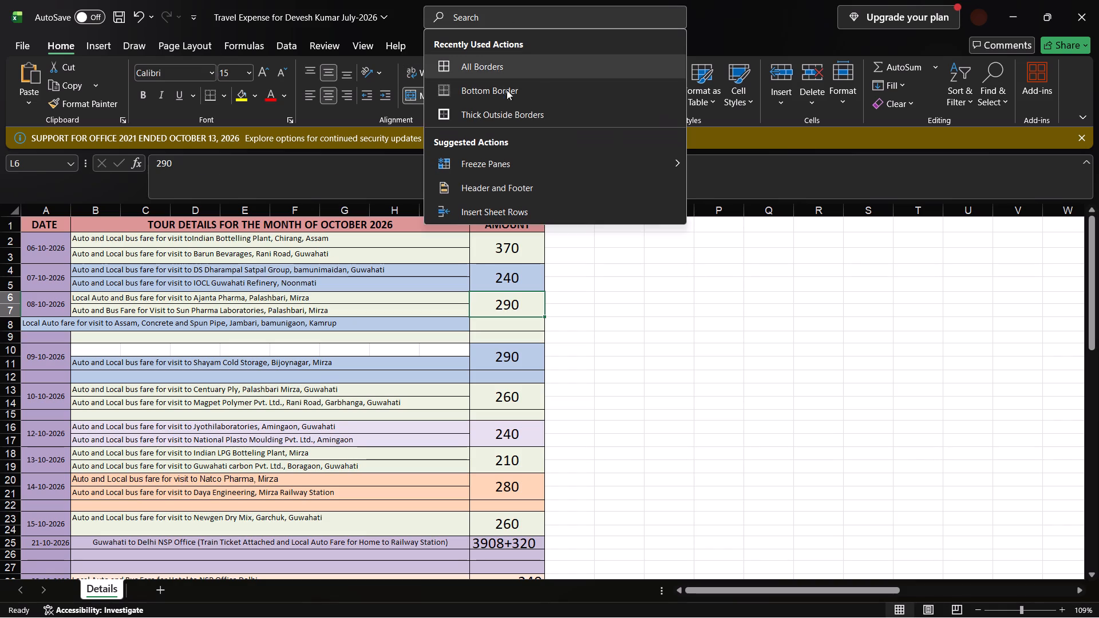
left_click(514, 66)
Move the 09-10-2026 amount up to L8:L9 and the Shayam Cold Storage entry up to row 9, starting in column B.
left_click(537, 365)
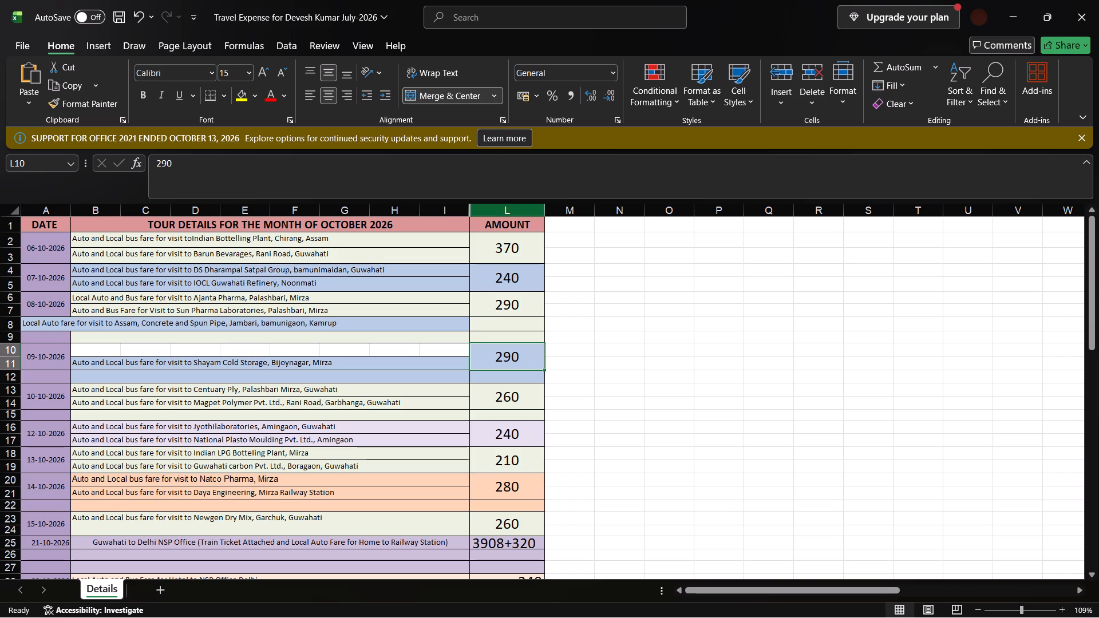
left_click_drag(544, 343, 529, 318)
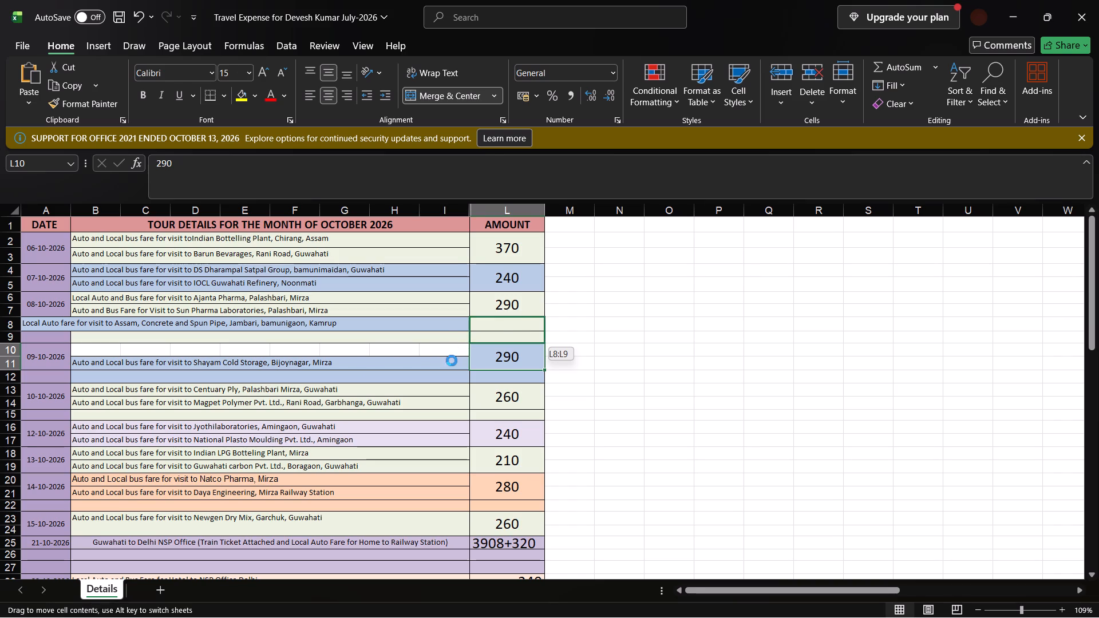
left_click(450, 363)
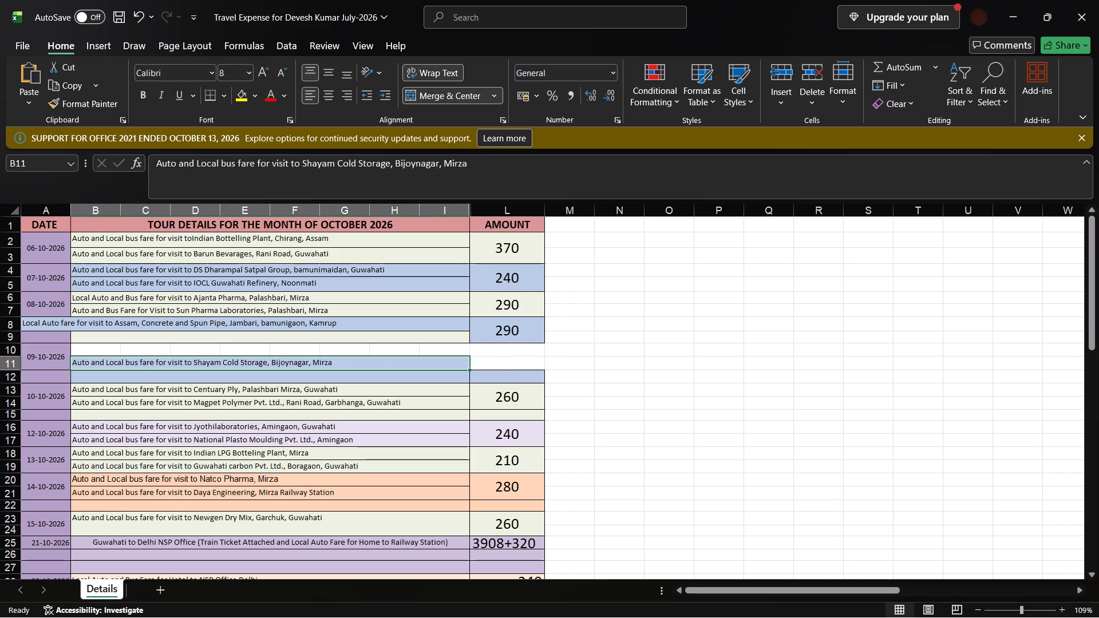
left_click_drag(469, 357, 465, 338)
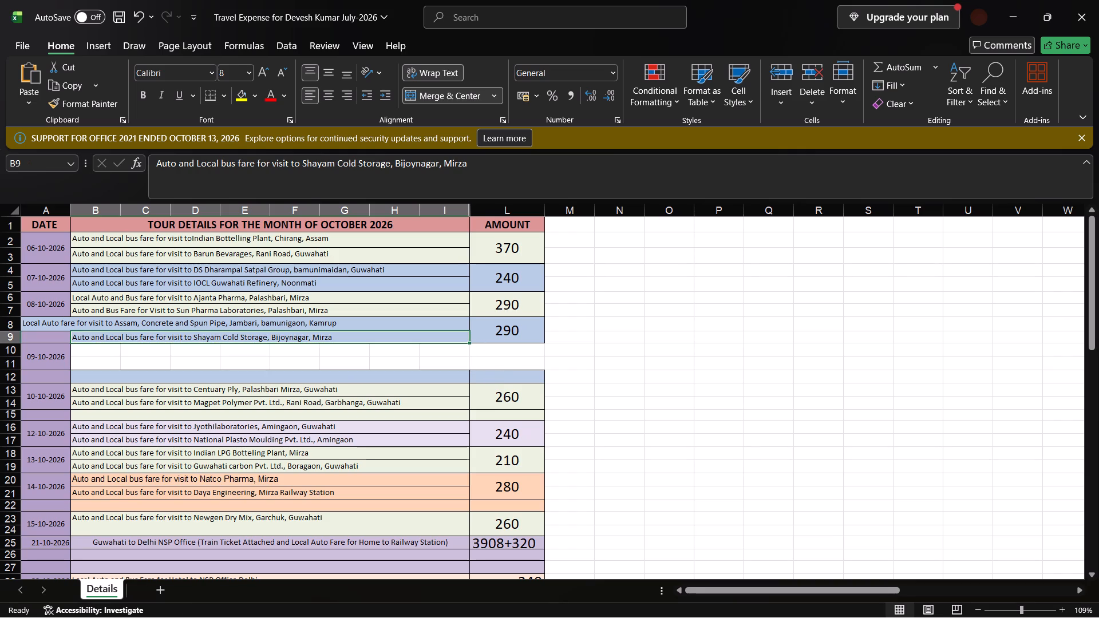
Move the Assam, Concrete and Spun Pipe fare entry from row 8 out of the way to G11:P11.
left_click(42, 354)
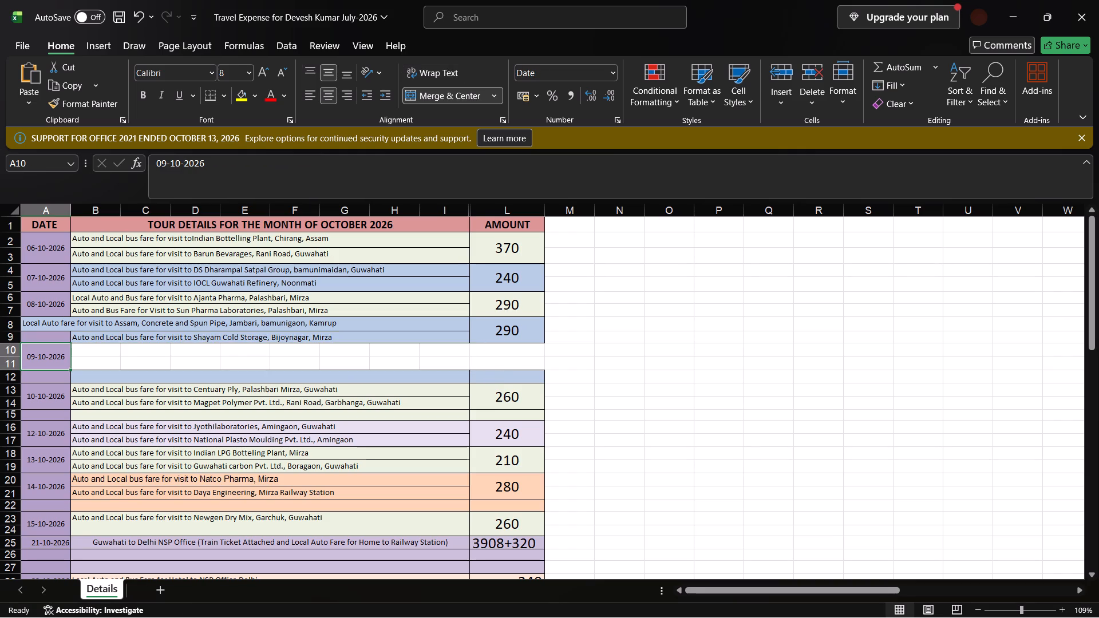
left_click(94, 320)
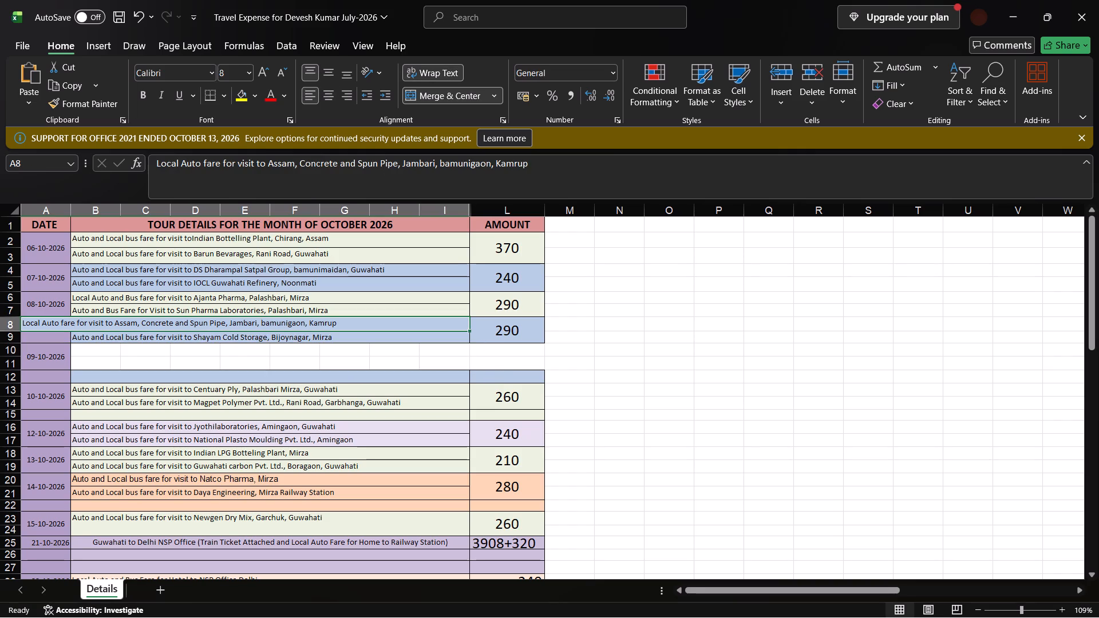
left_click(89, 324)
left_click_drag(101, 324, 199, 338)
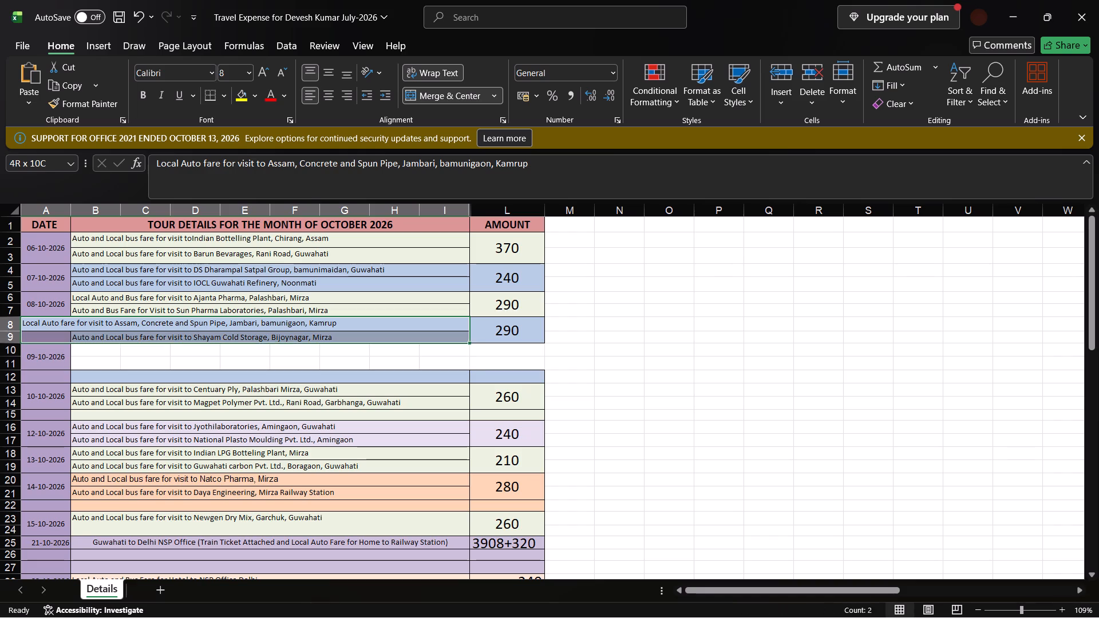
left_click_drag(199, 338, 198, 329)
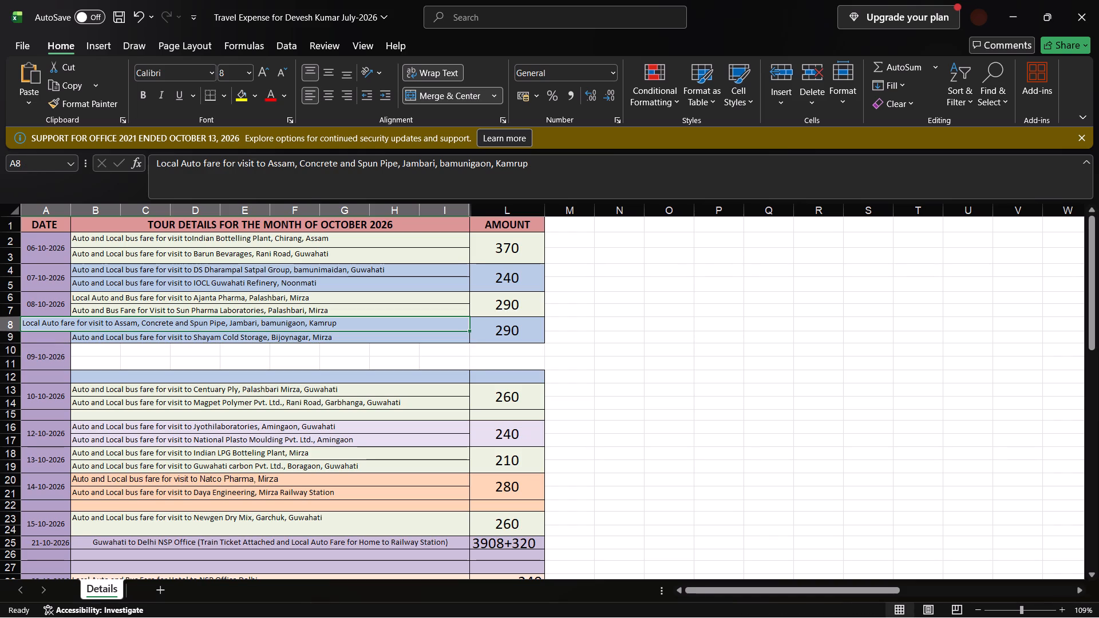
left_click_drag(469, 316, 454, 343)
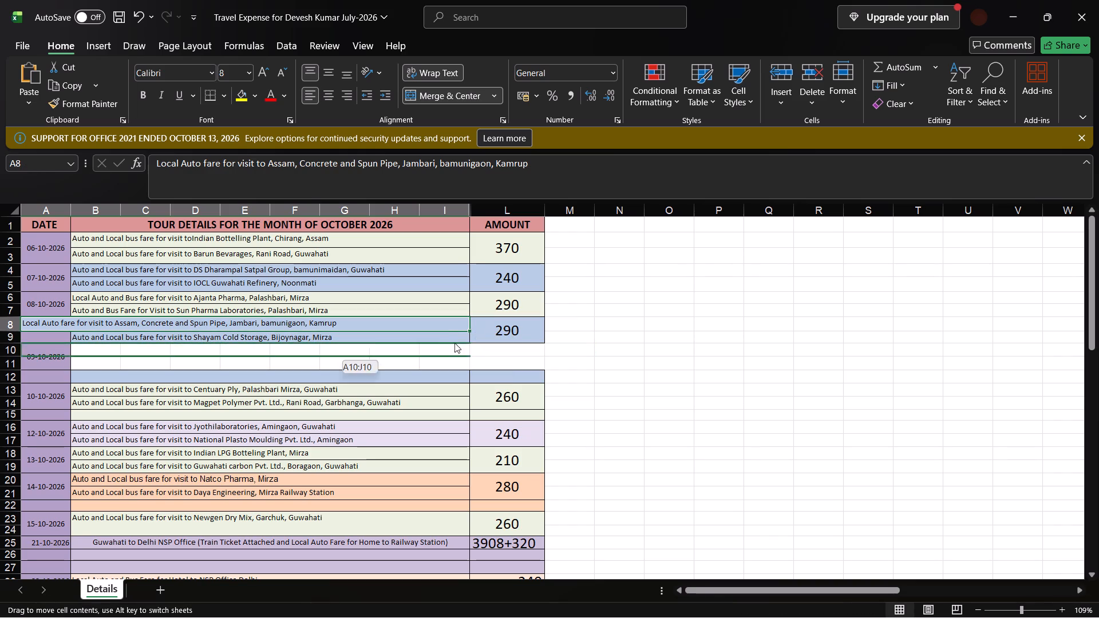
left_click_drag(454, 343, 686, 363)
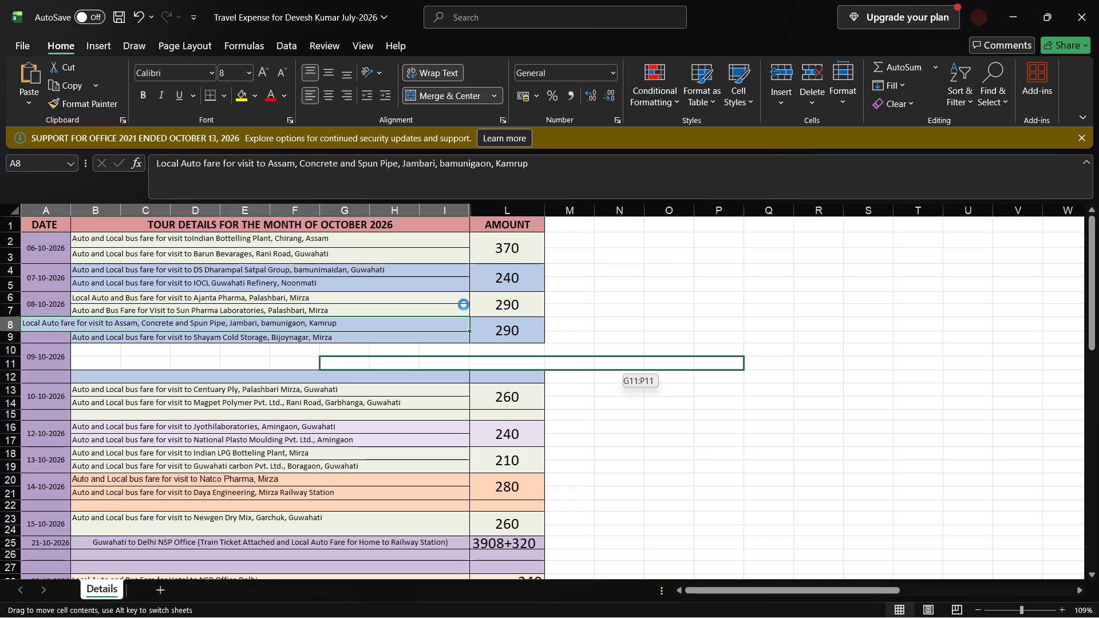
Move the merged date cell 09-10-2026 up to A8:A9.
left_click(48, 319)
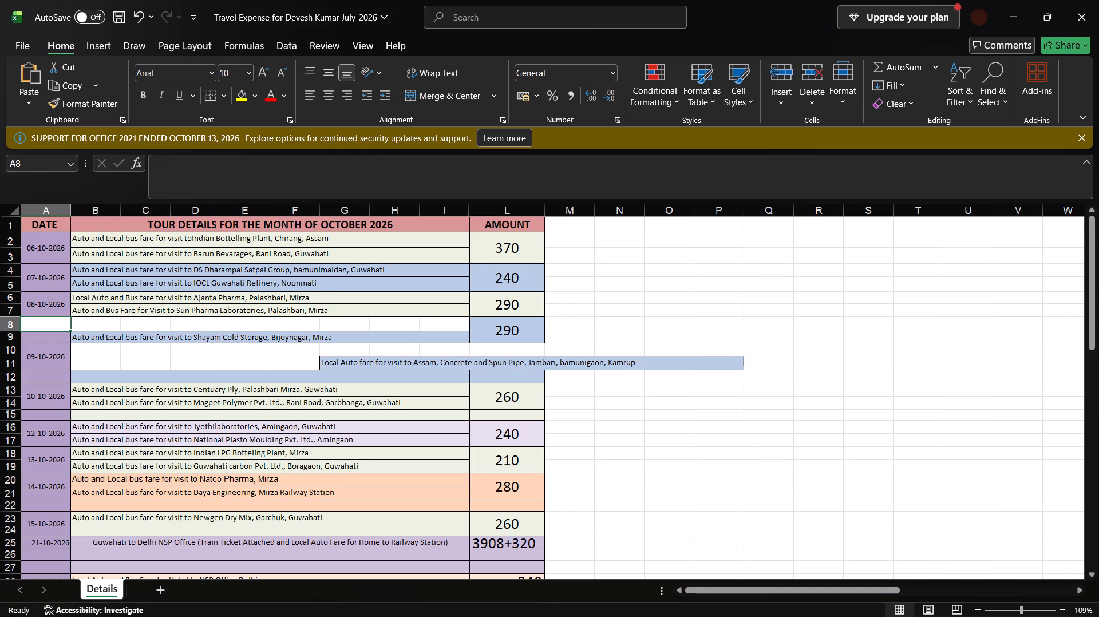
left_click_drag(54, 354, 51, 331)
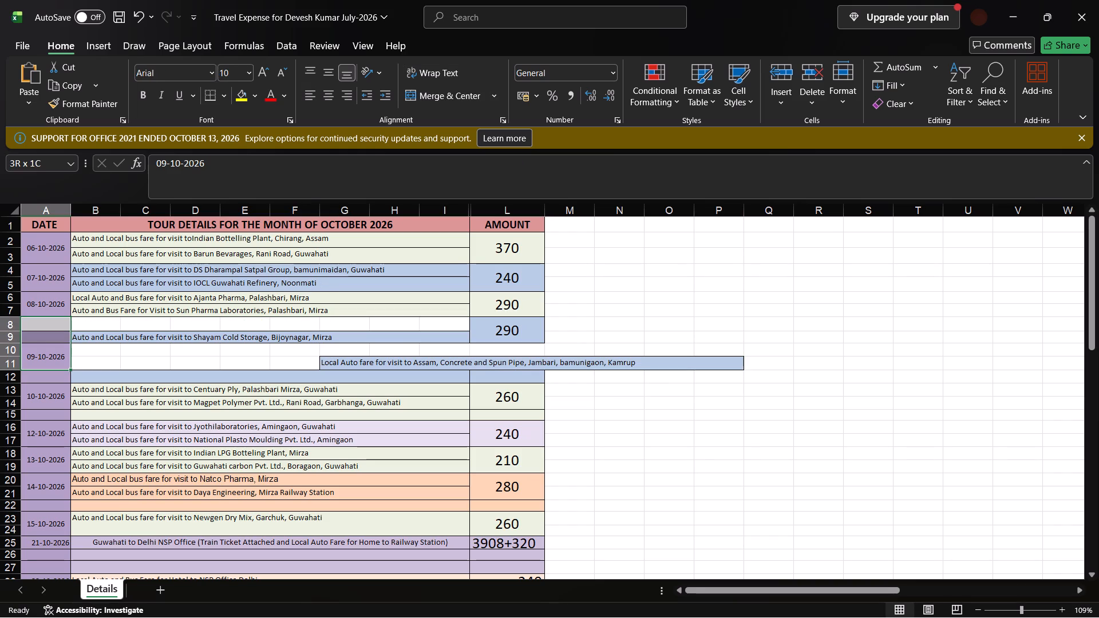
left_click_drag(51, 331, 52, 348)
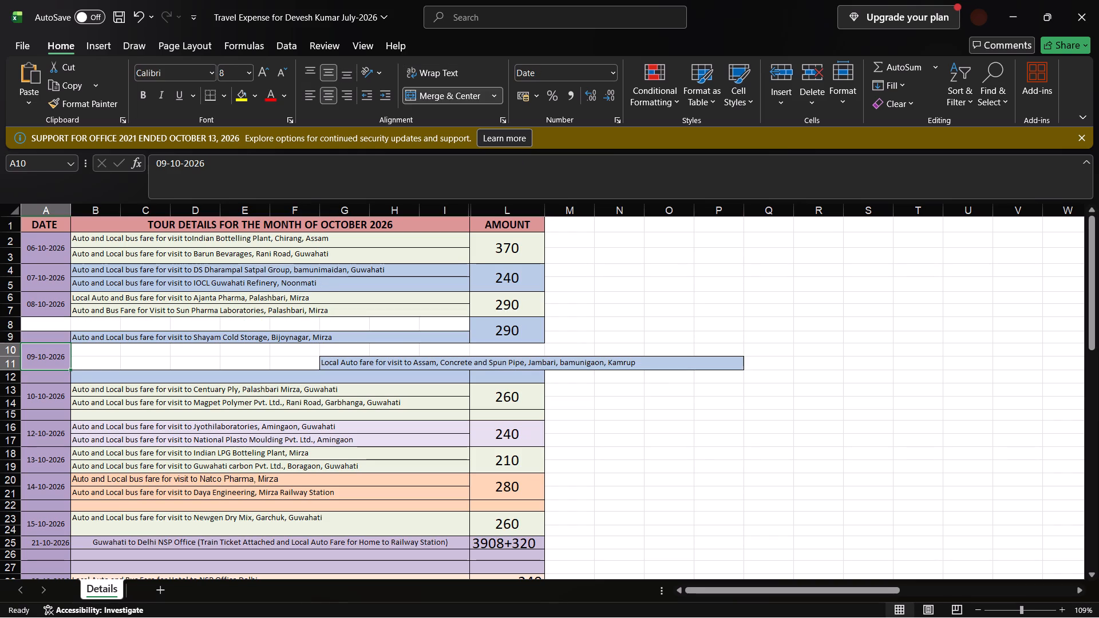
left_click_drag(70, 343, 62, 325)
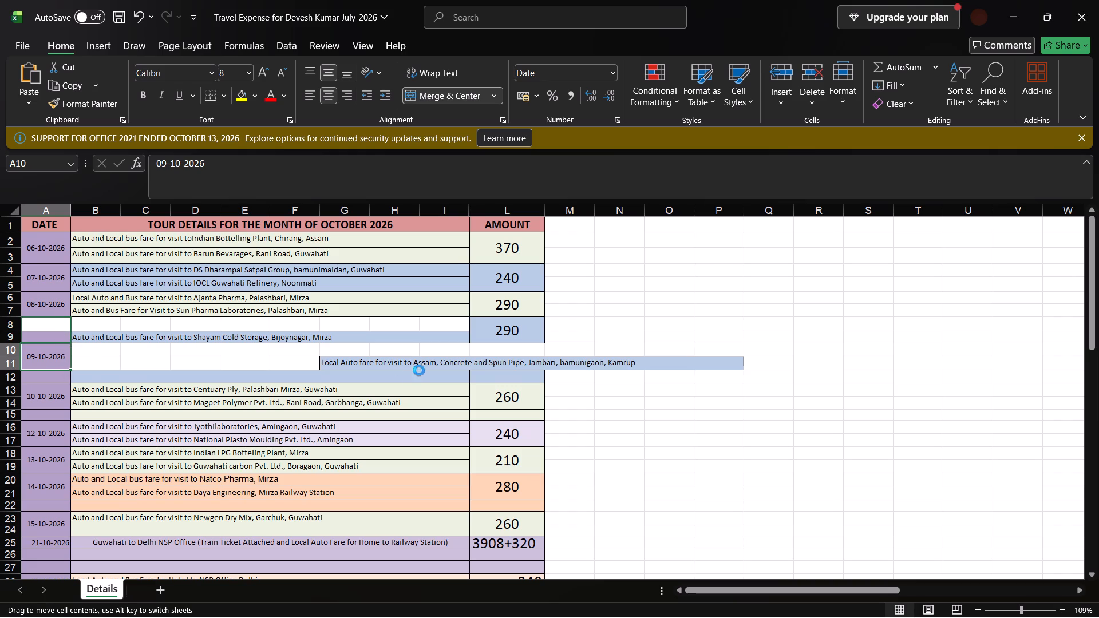
Move the Assam, Concrete and Spun Pipe fare entry from row 11 to row 8, starting in column B.
left_click(421, 361)
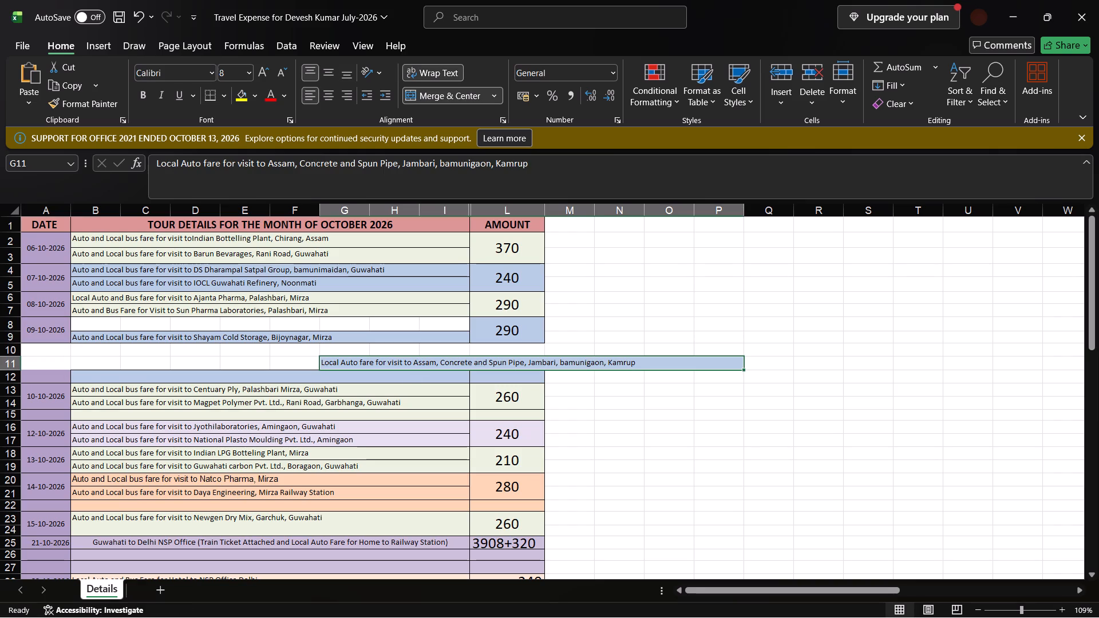
left_click_drag(319, 356, 311, 347)
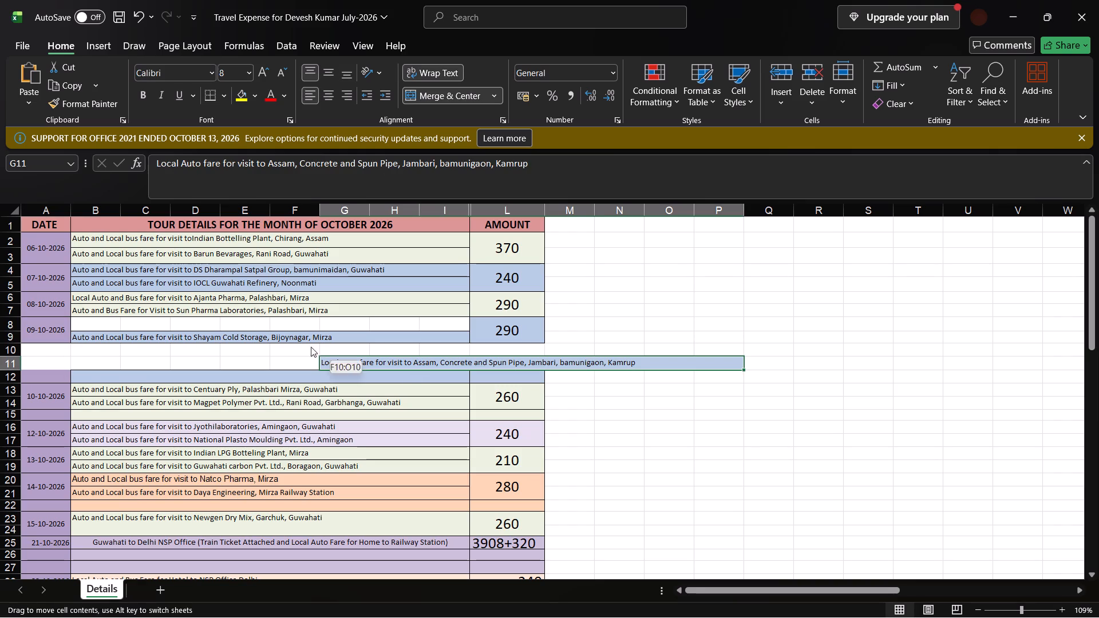
left_click_drag(311, 347, 124, 330)
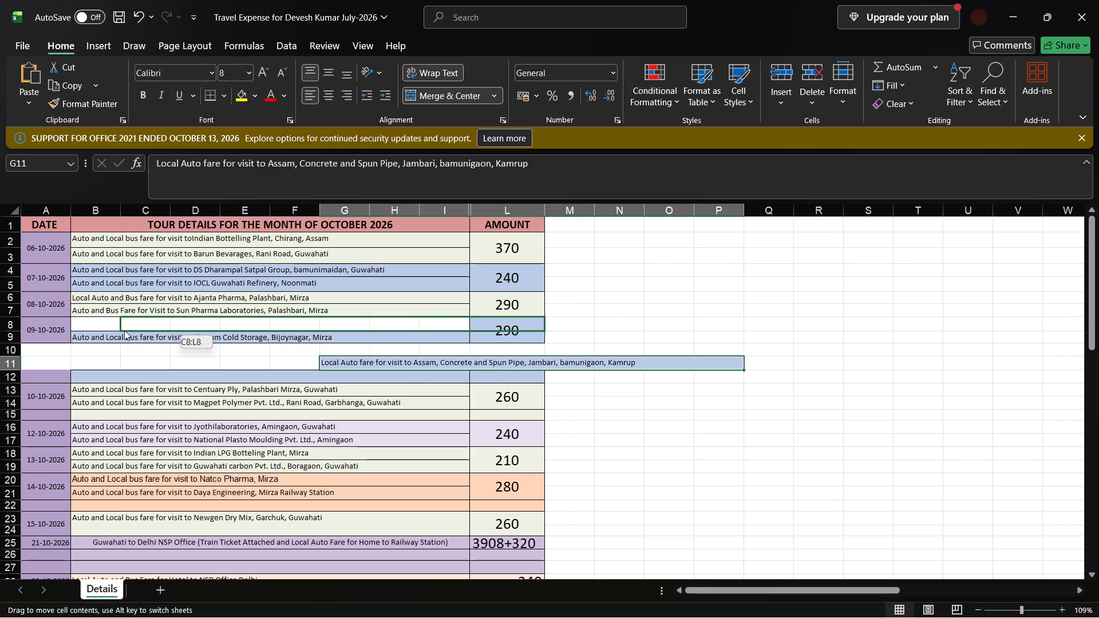
left_click_drag(124, 330, 112, 323)
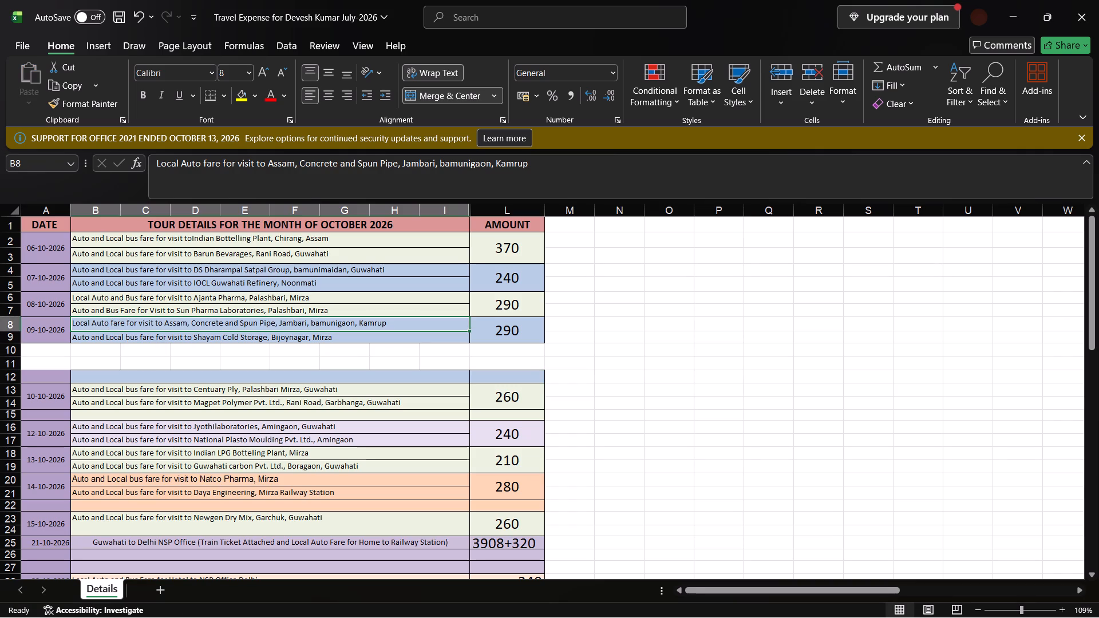
Move the 10-10-2026 block, with its two fare entries, amount and merged date, up from rows 13–14 to rows 10–11.
left_click_drag(76, 394, 177, 399)
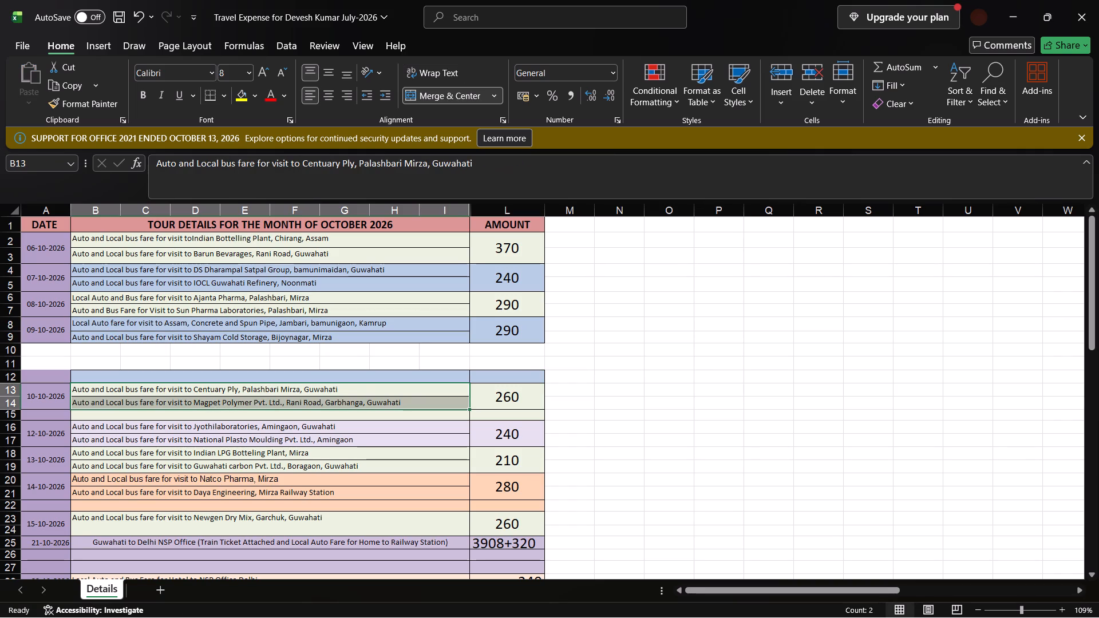
left_click_drag(469, 384, 459, 350)
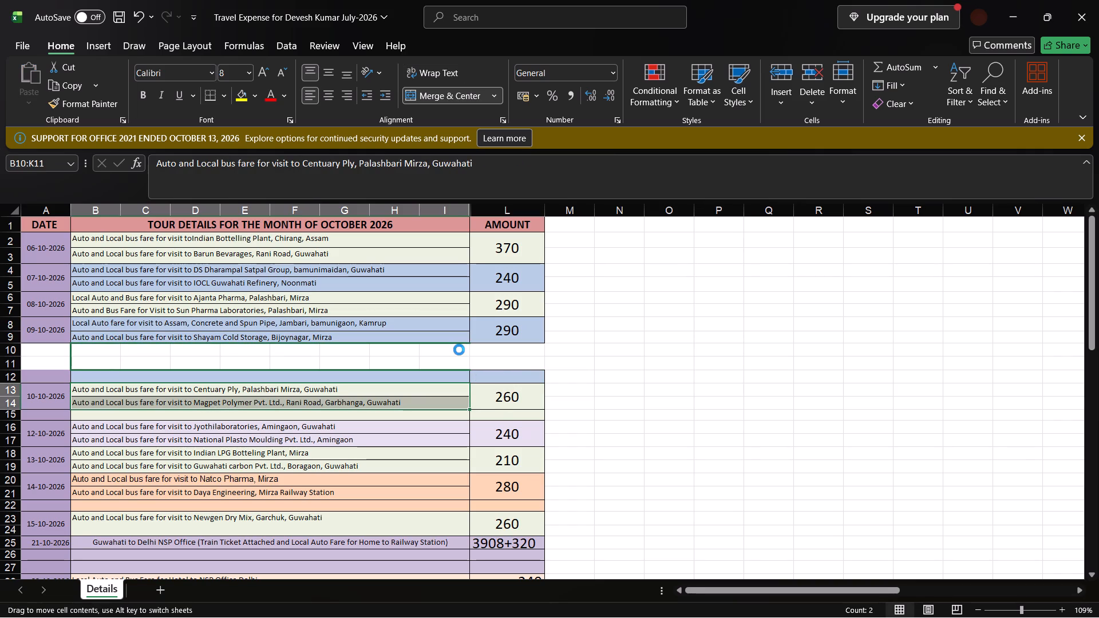
left_click(525, 399)
left_click_drag(549, 382, 533, 379)
left_click(534, 389)
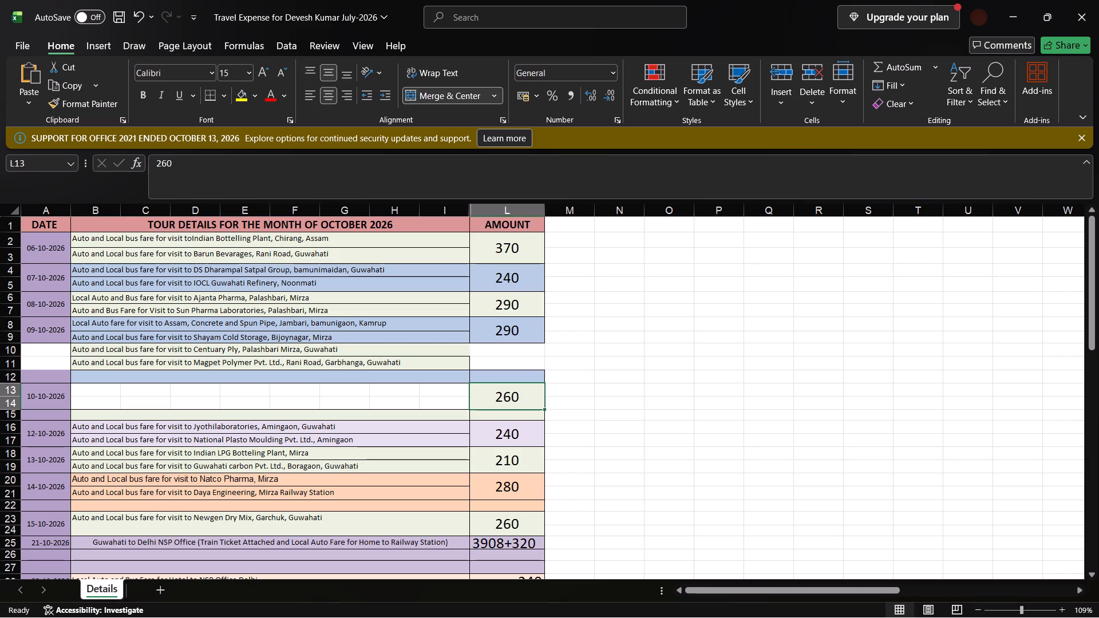
left_click_drag(544, 383, 530, 355)
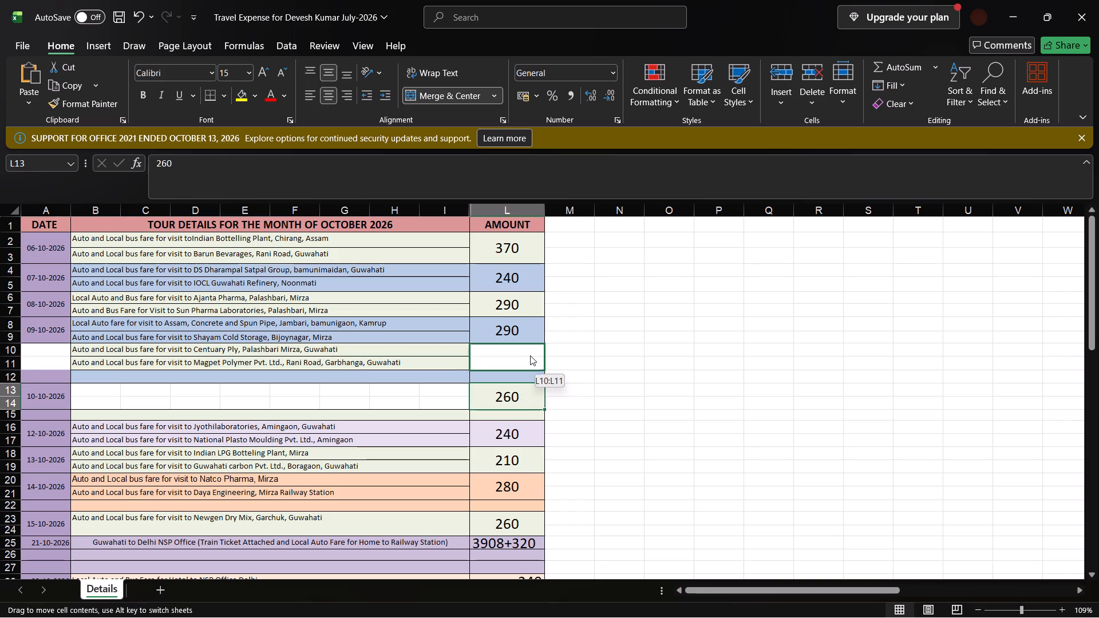
left_click_drag(530, 355, 529, 353)
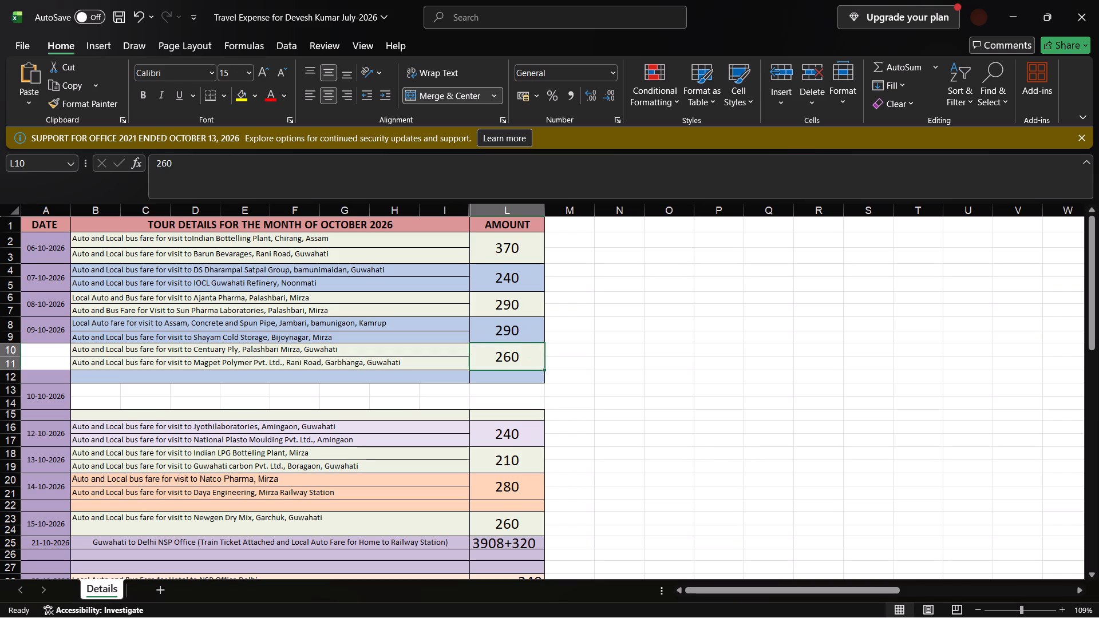
left_click(57, 393)
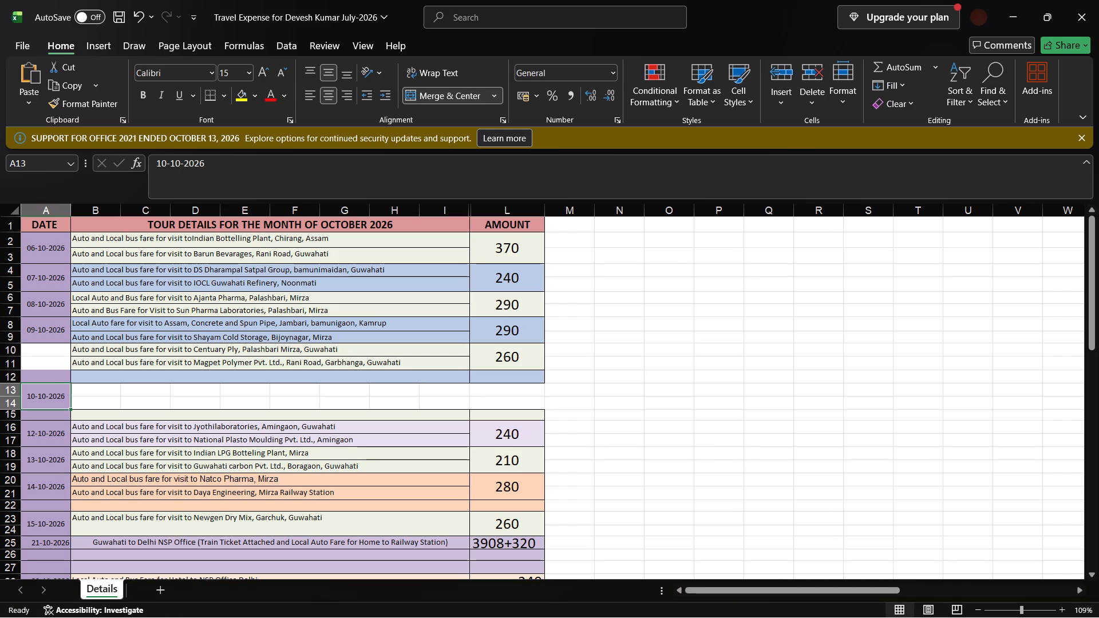
left_click_drag(70, 385, 61, 352)
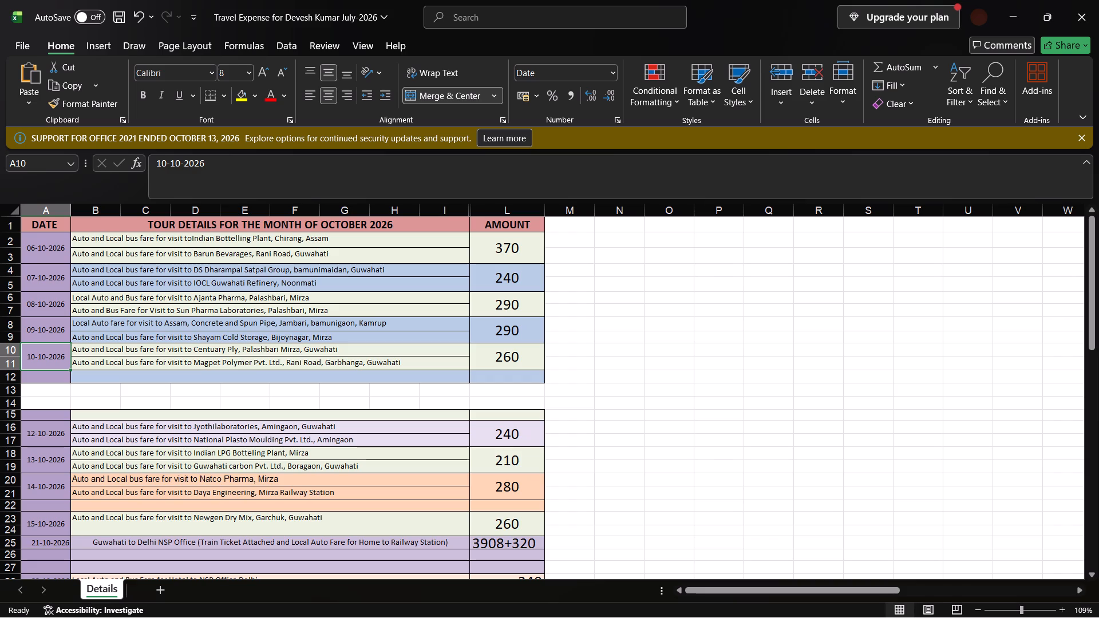
Move the merged date cell 12-10-2026 up to A12:A13.
left_click(53, 429)
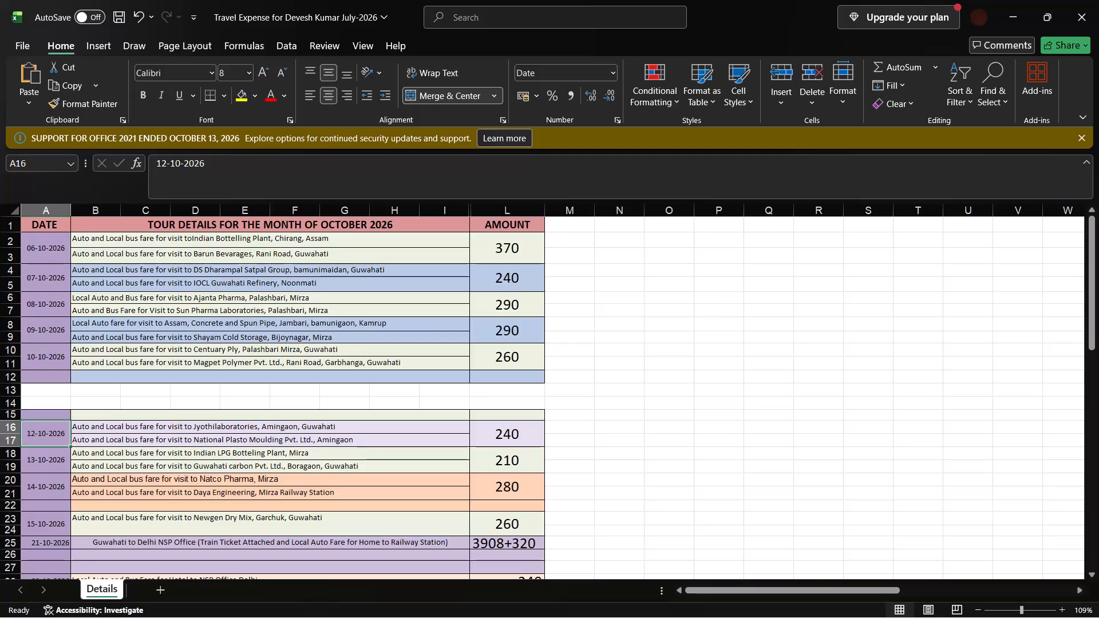
left_click_drag(69, 419, 61, 369)
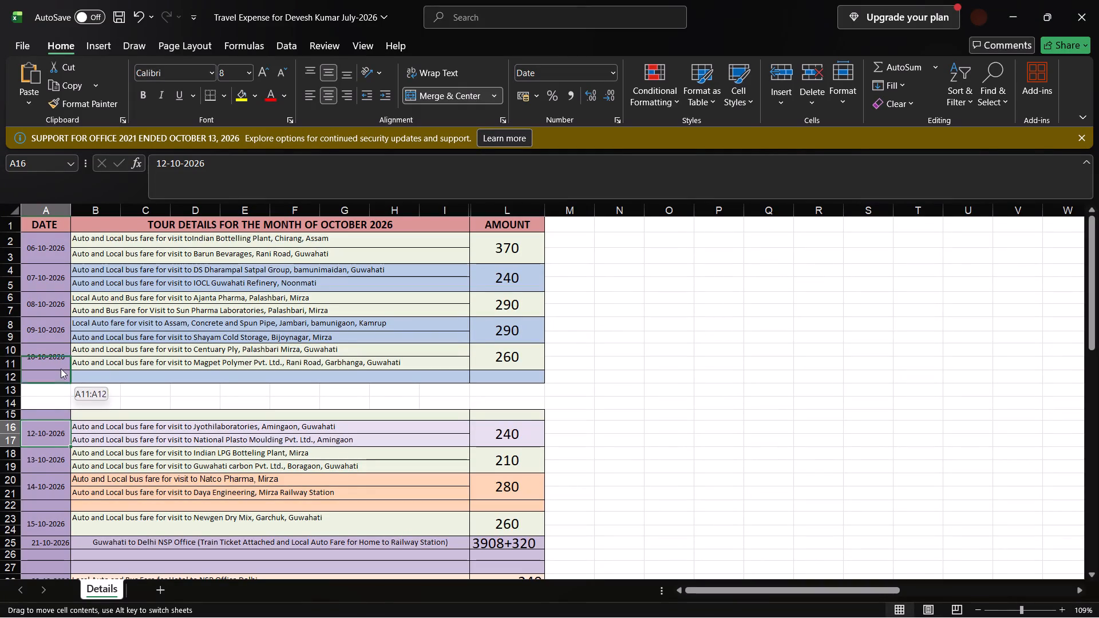
left_click_drag(61, 369, 61, 373)
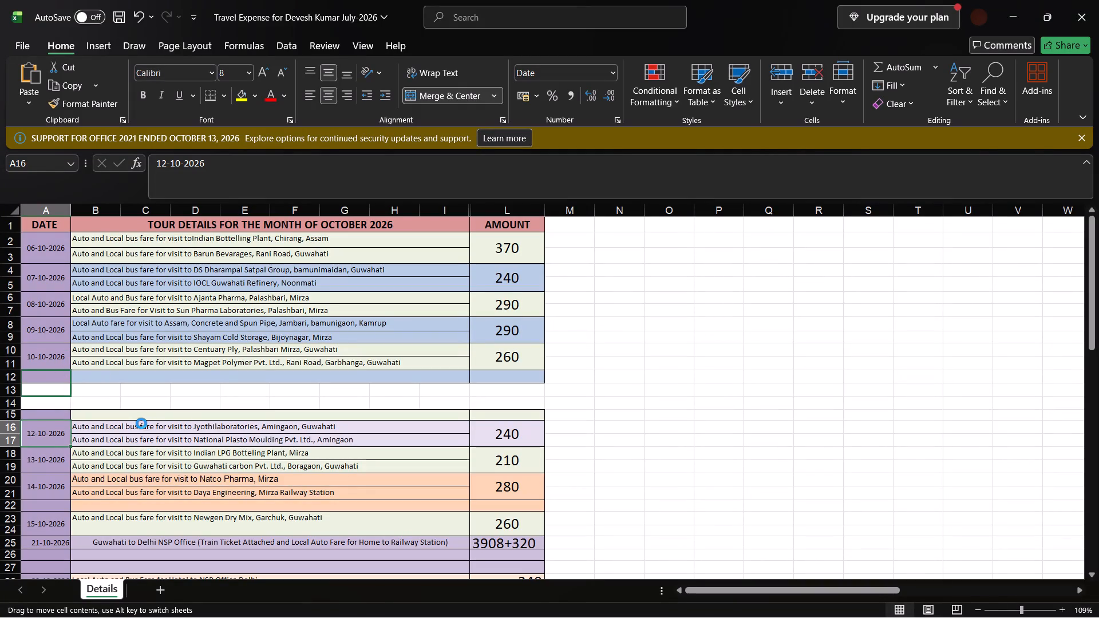
Move the six fare entries from Jyothilaboratories through Daya Engineering up to rows 12–17, starting in column B, replacing the existing cells.
left_click_drag(141, 423, 180, 493)
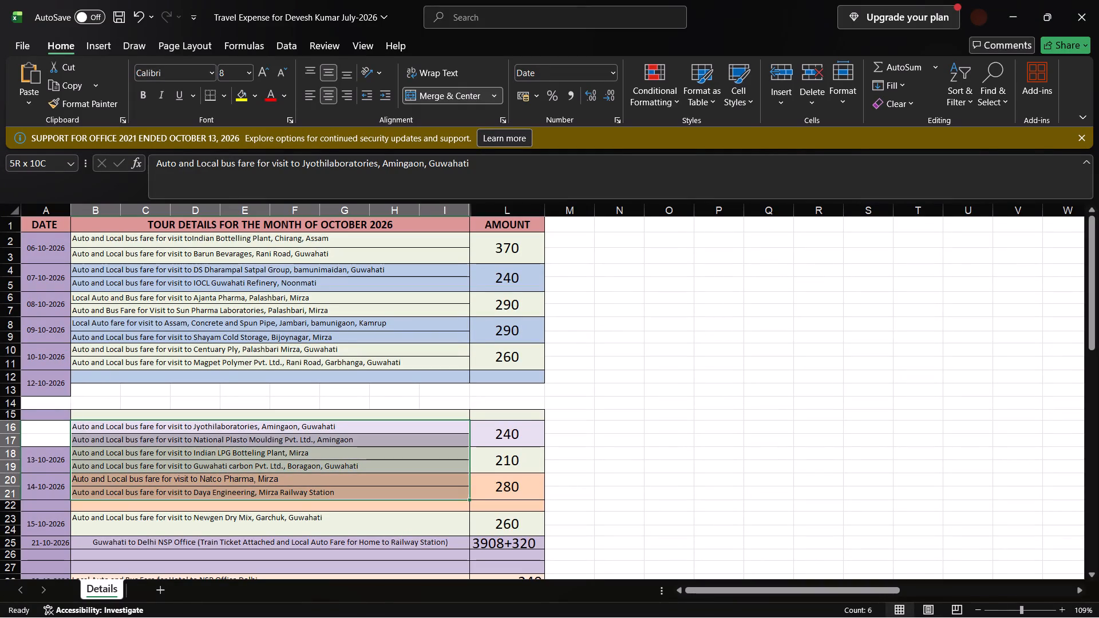
left_click_drag(180, 493, 180, 497)
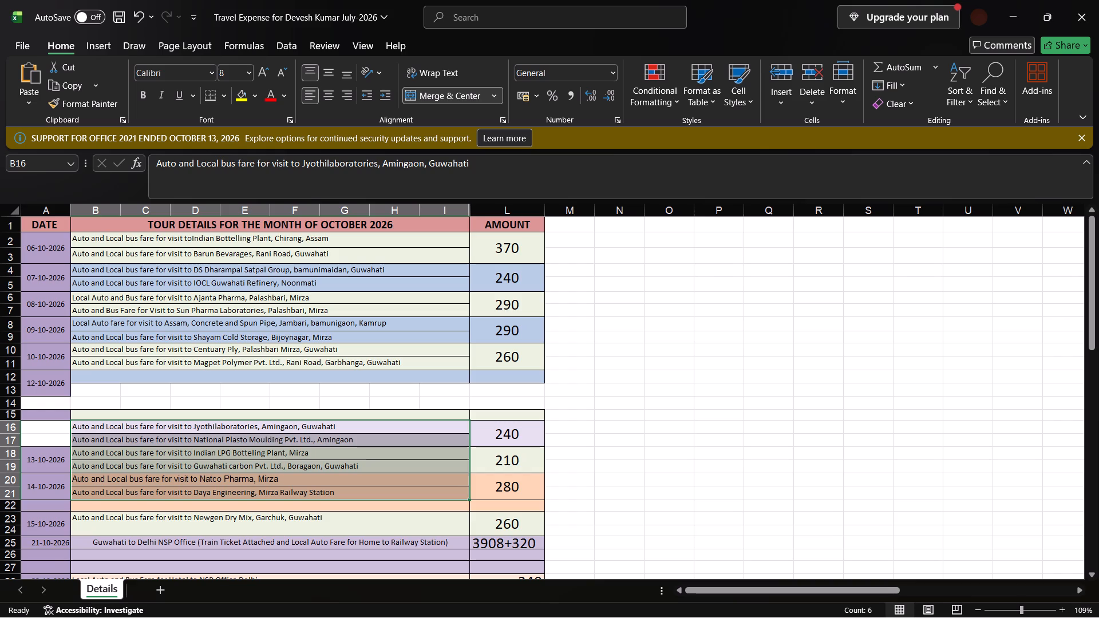
left_click_drag(469, 419, 458, 378)
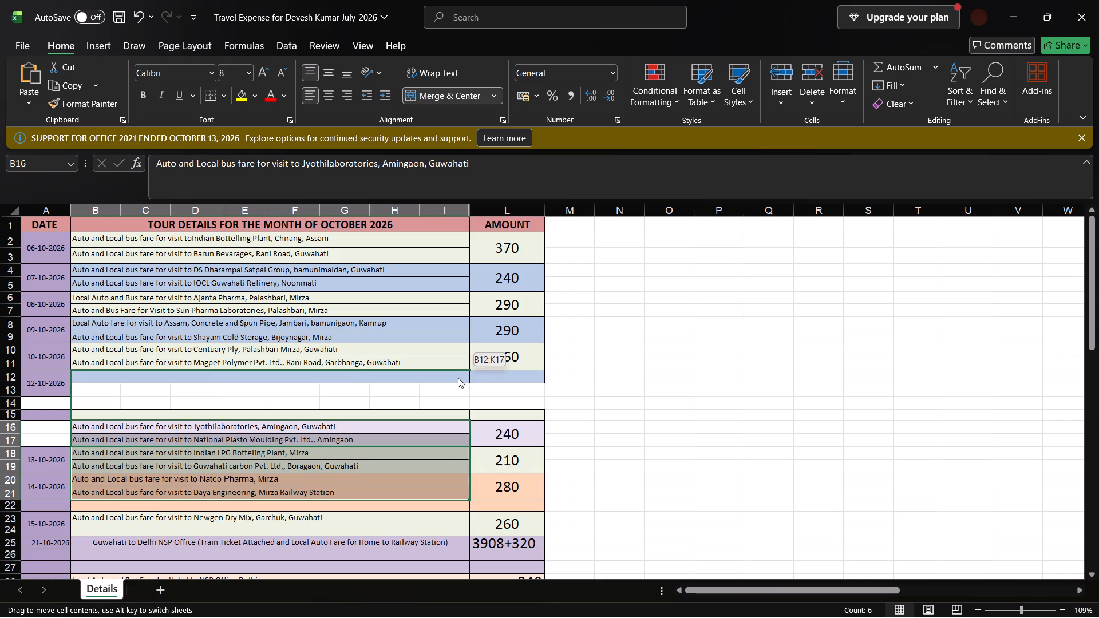
left_click_drag(458, 378, 458, 379)
left_click(595, 337)
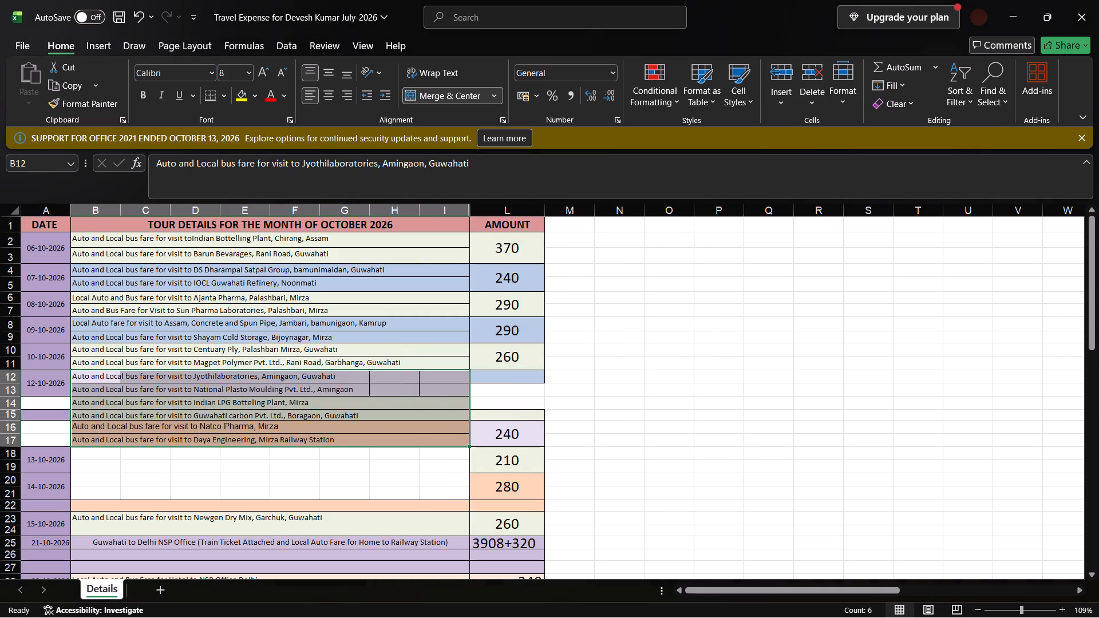
Move the amounts 240, 210 and 280 up from L16:L21 to L12:L17, replacing the existing cells.
left_click_drag(487, 432, 499, 480)
left_click_drag(544, 419, 537, 393)
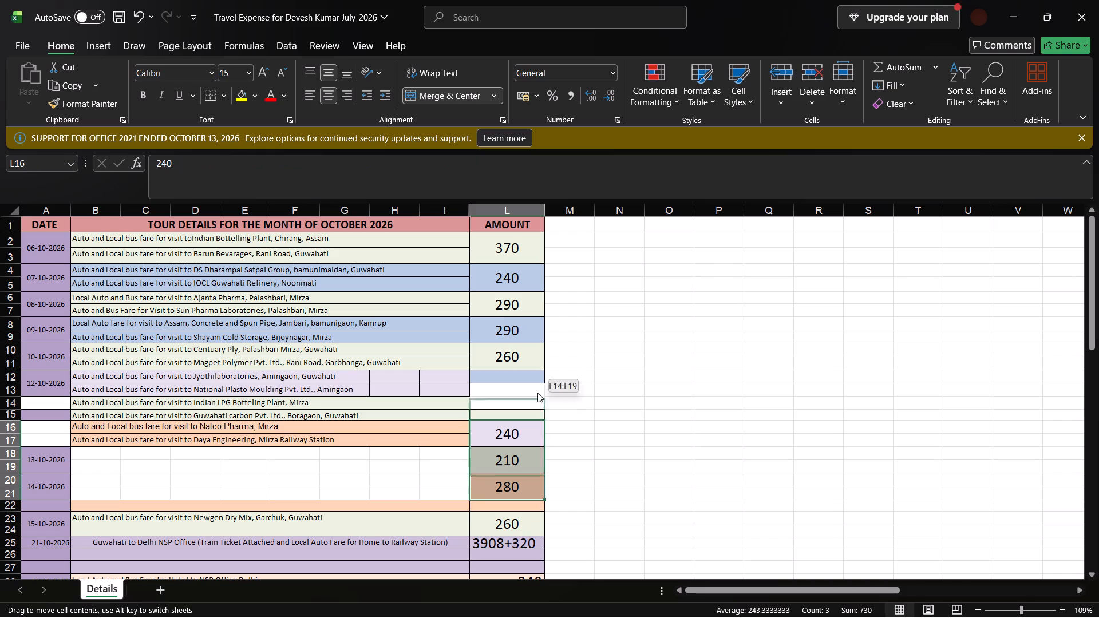
left_click_drag(537, 393, 536, 381)
left_click(579, 351)
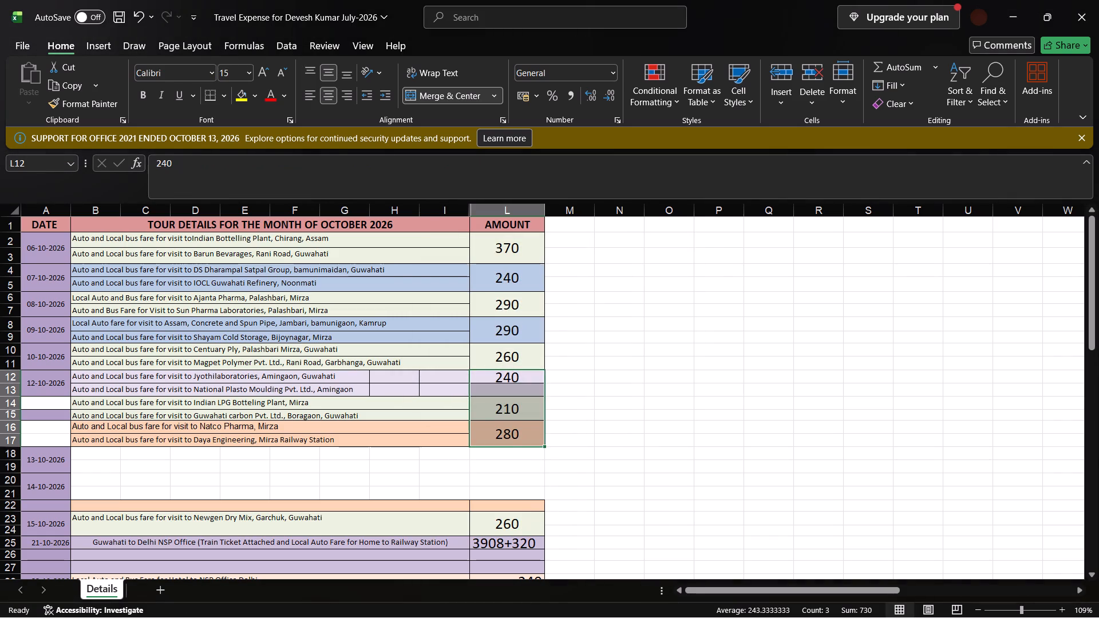
Move the merged date cells 13-10-2026 and 14-10-2026 together up to A14:A17.
left_click_drag(49, 455, 41, 537)
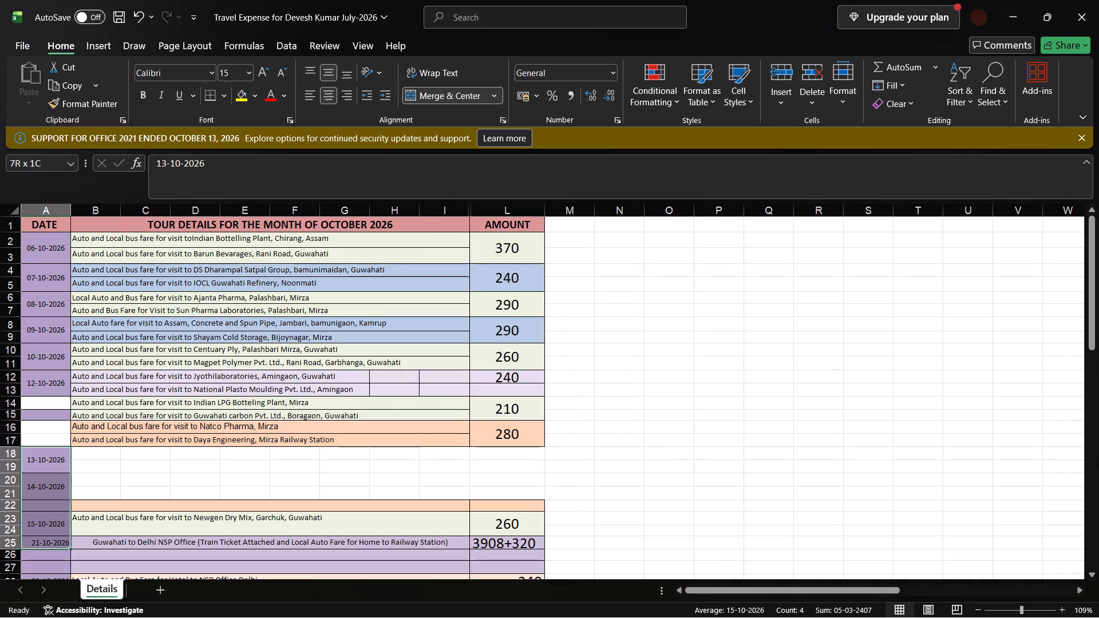
left_click_drag(41, 537, 59, 483)
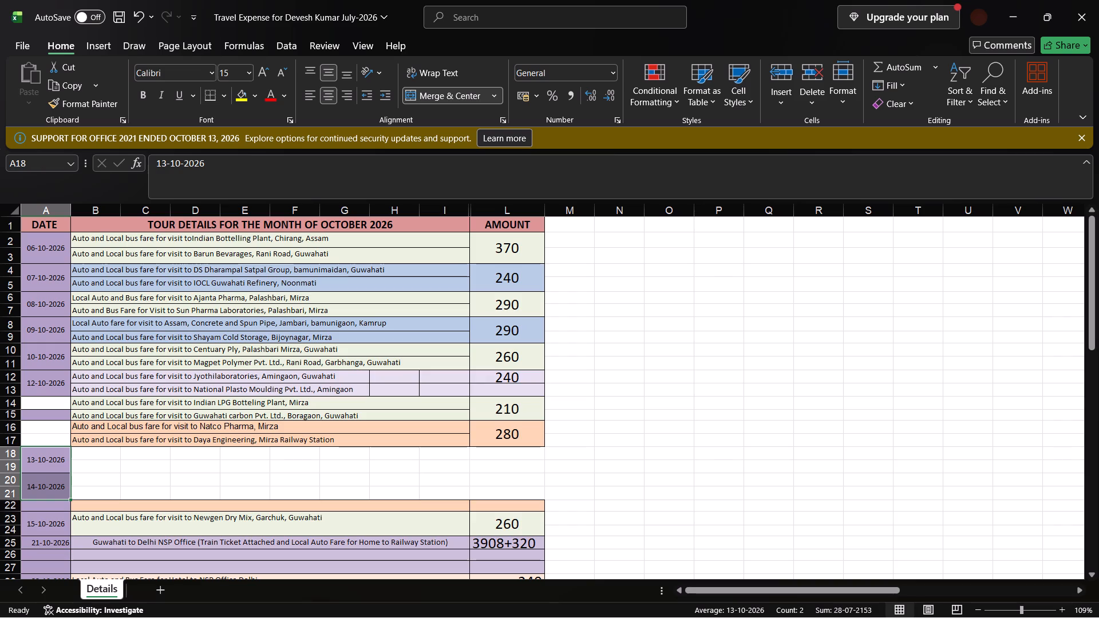
left_click_drag(69, 447, 68, 409)
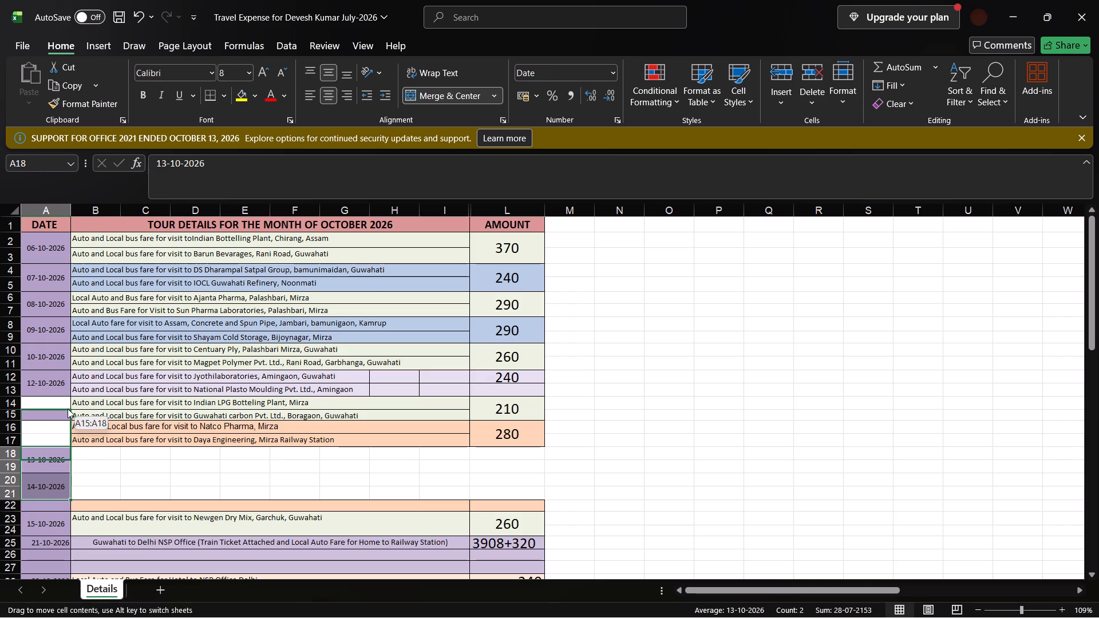
left_click_drag(68, 409, 66, 408)
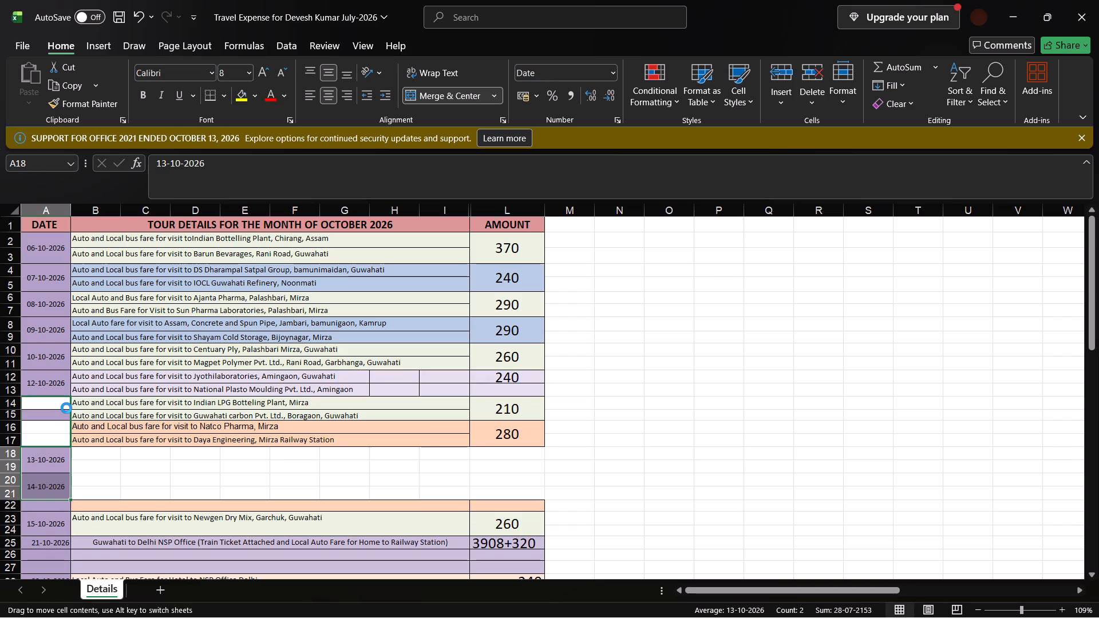
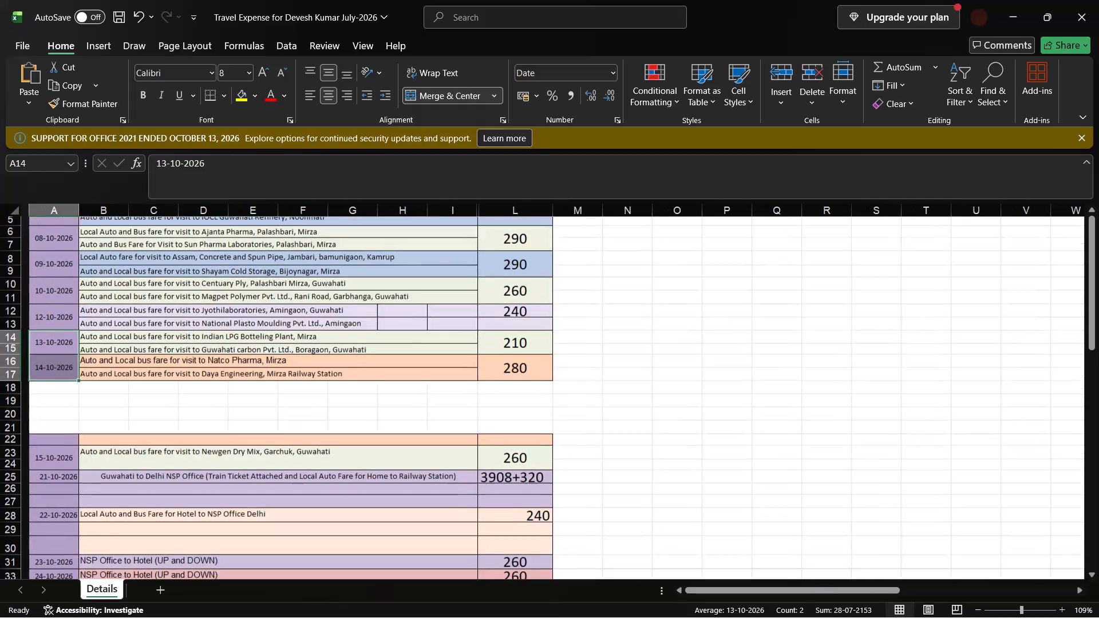
Move the date cells 15-10-2026 and 21-10-2026 together up from A23:A25 to A18:A20.
left_click_drag(33, 459, 41, 480)
left_click_drag(72, 452, 72, 390)
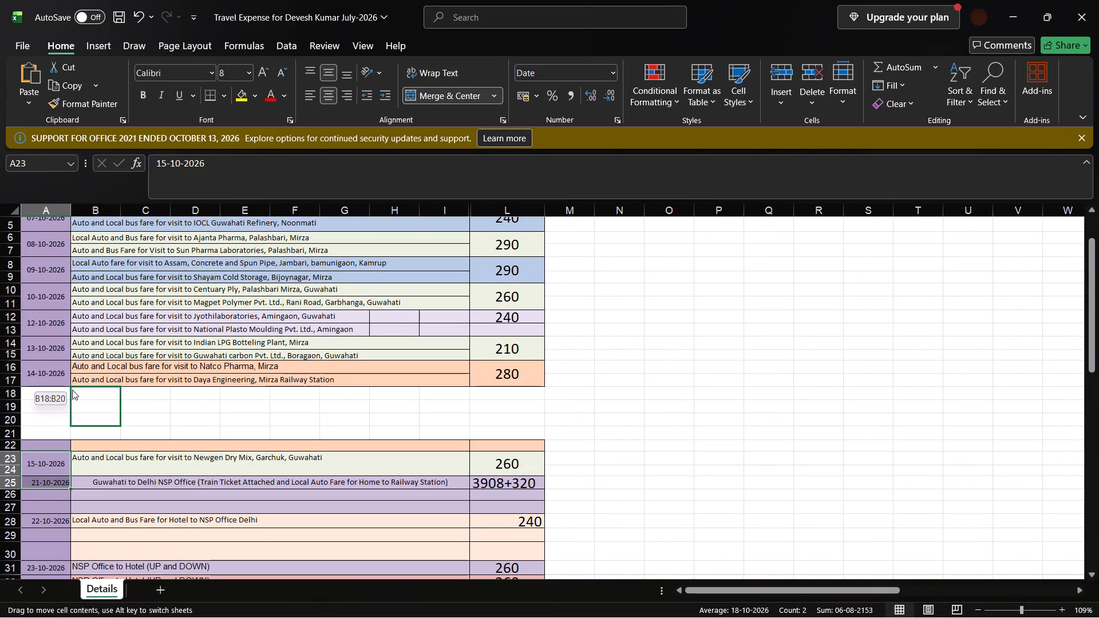
left_click_drag(72, 390, 50, 393)
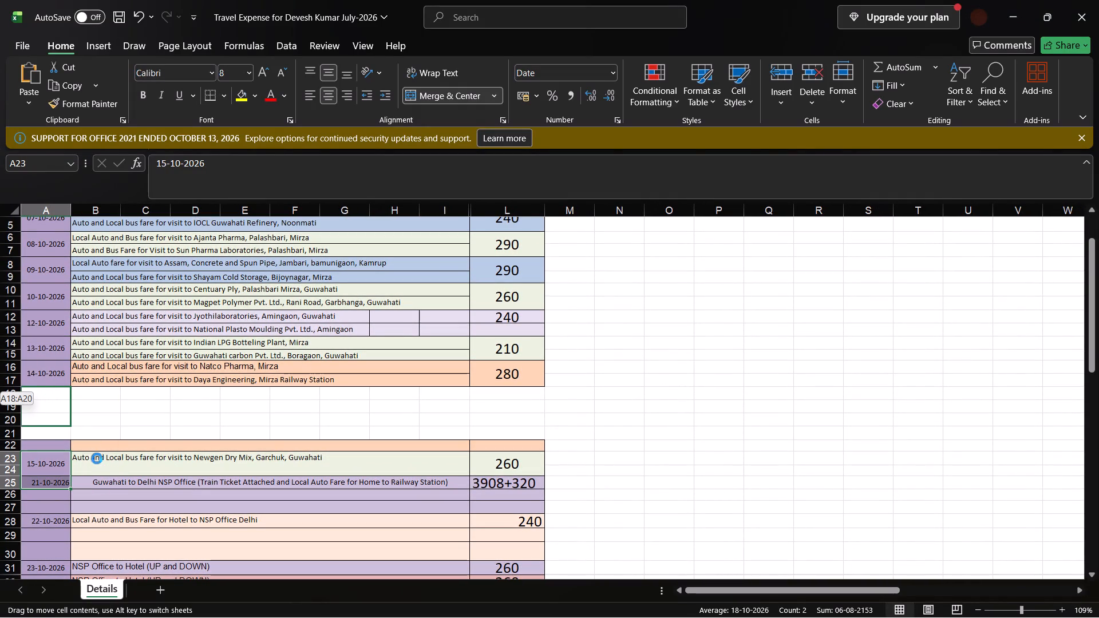
Move the Newgen Dry Mix and Guwahati to Delhi entries with their amounts up from rows 23–25 to B18:L20.
left_click_drag(97, 458, 495, 484)
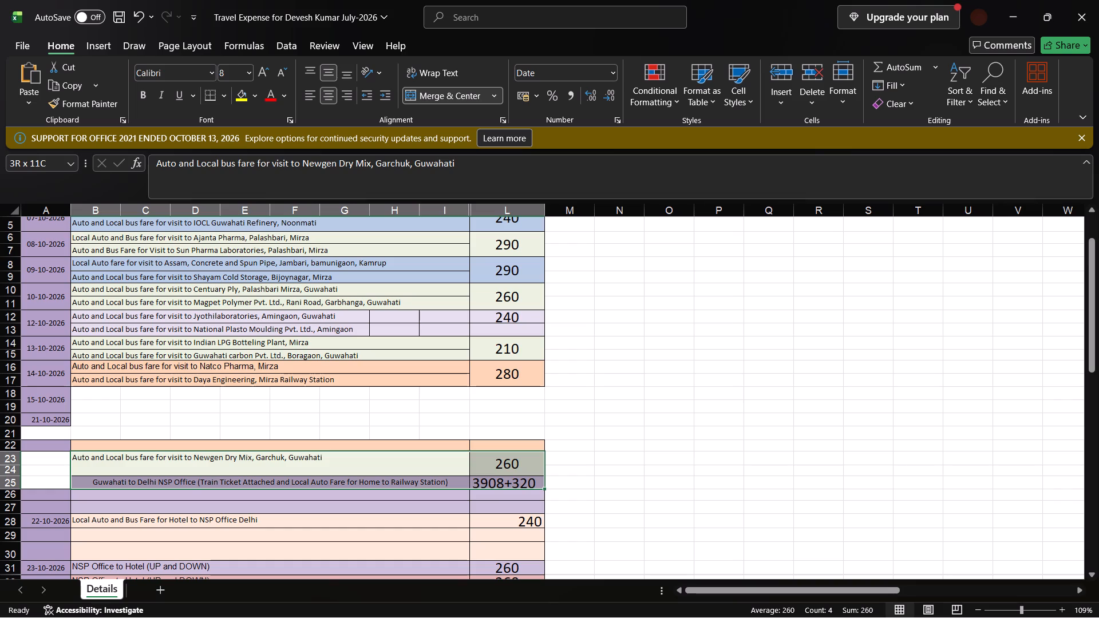
left_click_drag(495, 484, 505, 483)
left_click_drag(539, 453, 540, 395)
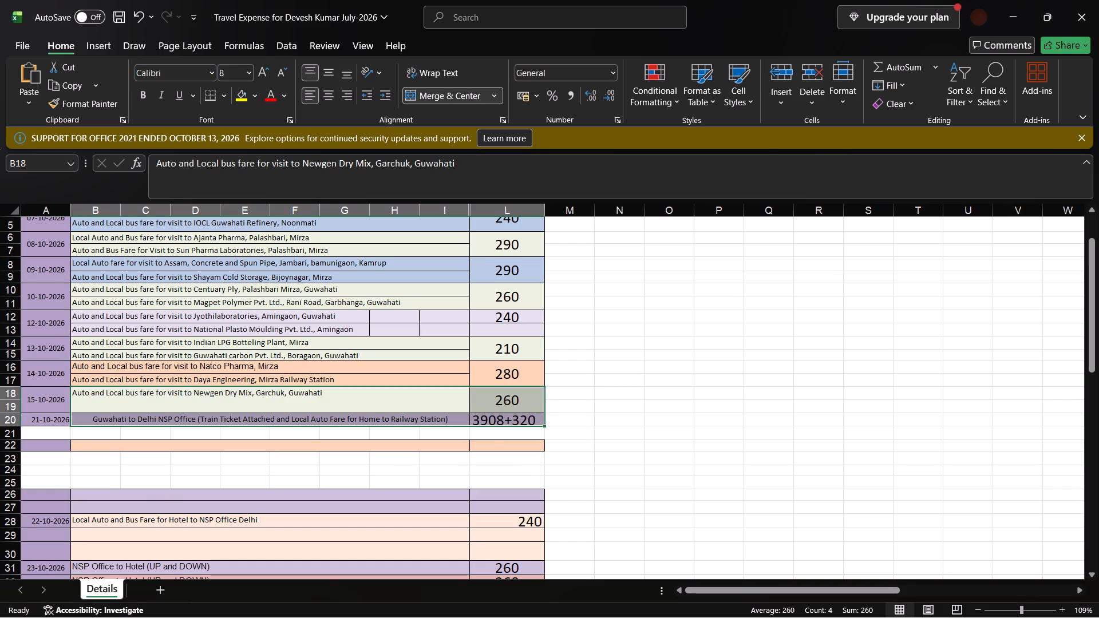
Move the complete 22-10-2026 entry, from date to amount, up from row 28 to A21:L21.
scroll(163, 493, "down", 1)
left_click_drag(35, 391, 504, 389)
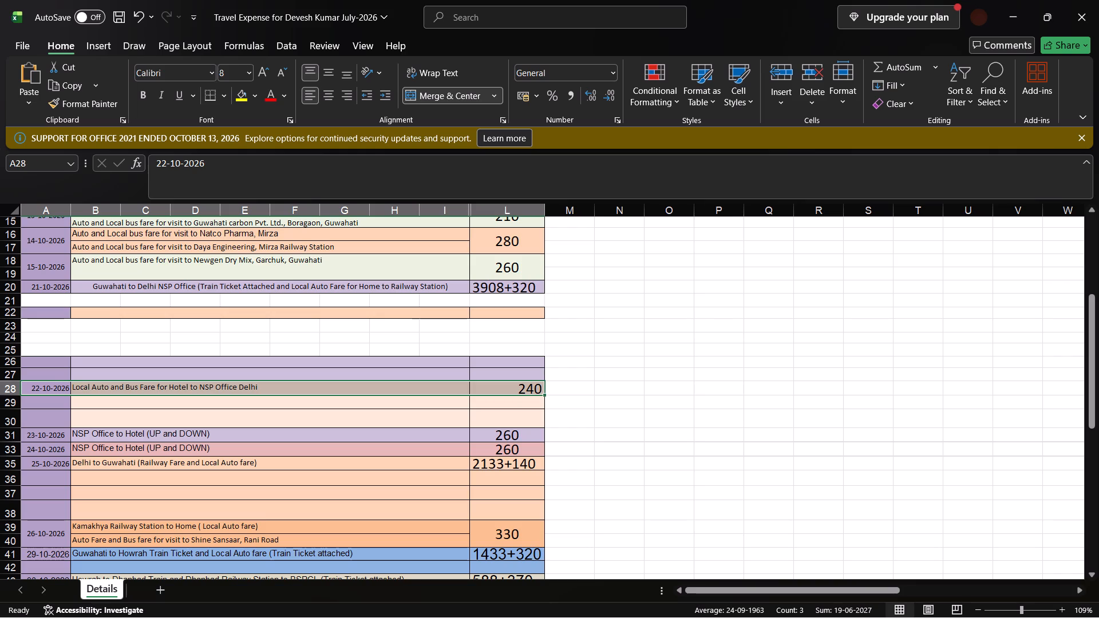
left_click_drag(543, 379, 539, 303)
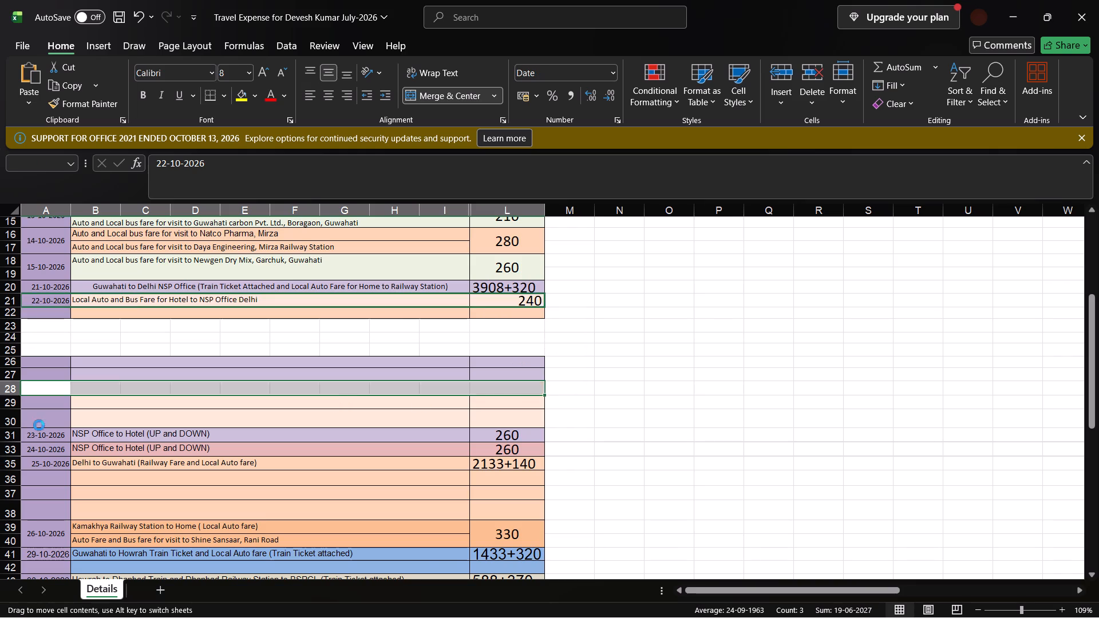
Move the complete 23-10-2026, 24-10-2026 and 25-10-2026 entries with their amounts up to A22:L26, directly below the 22-10-2026 row.
left_click_drag(50, 437, 458, 461)
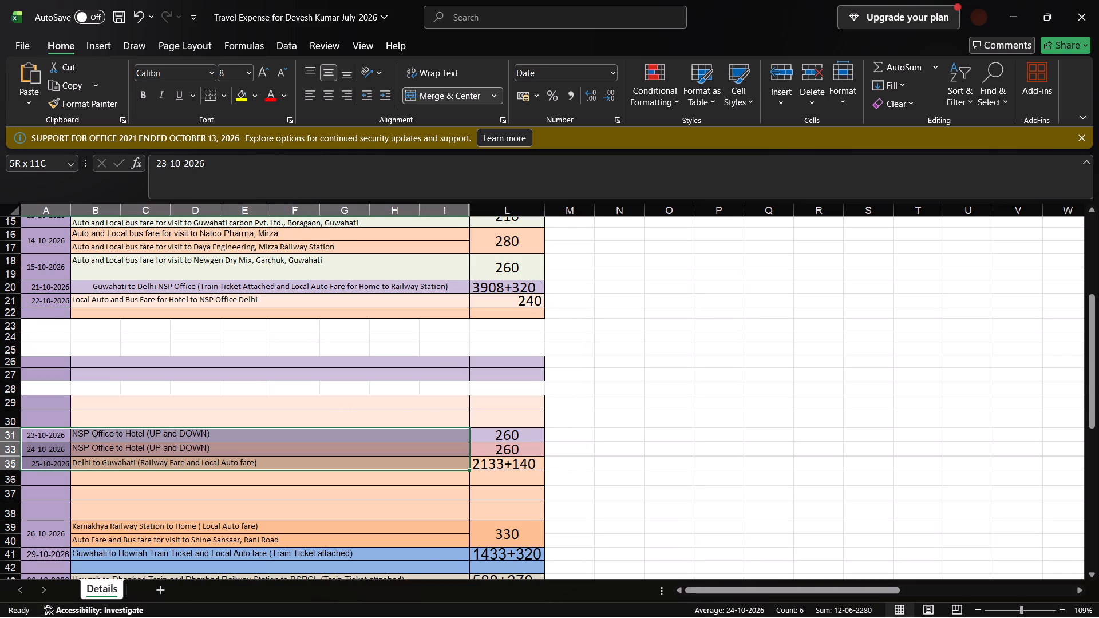
left_click_drag(458, 461, 476, 458)
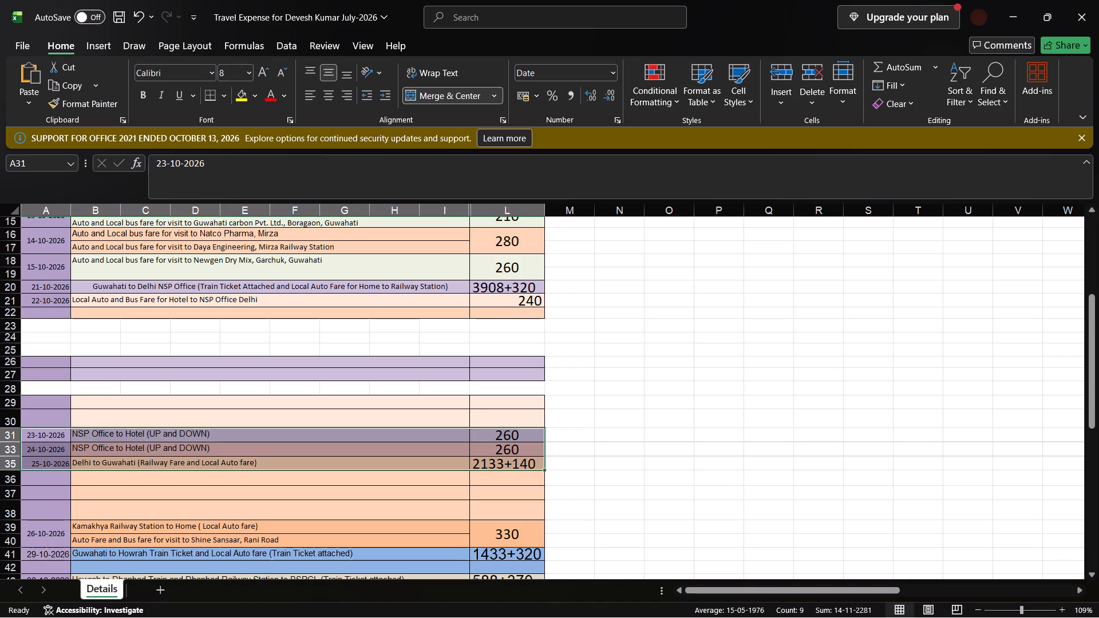
left_click_drag(543, 427, 531, 320)
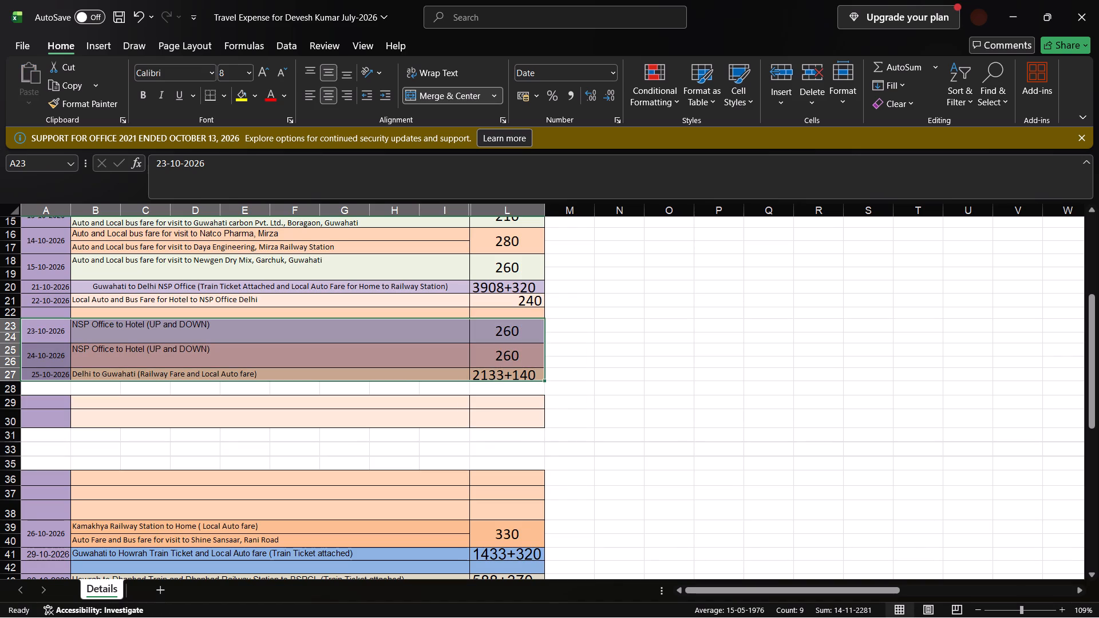
left_click_drag(544, 318, 544, 311)
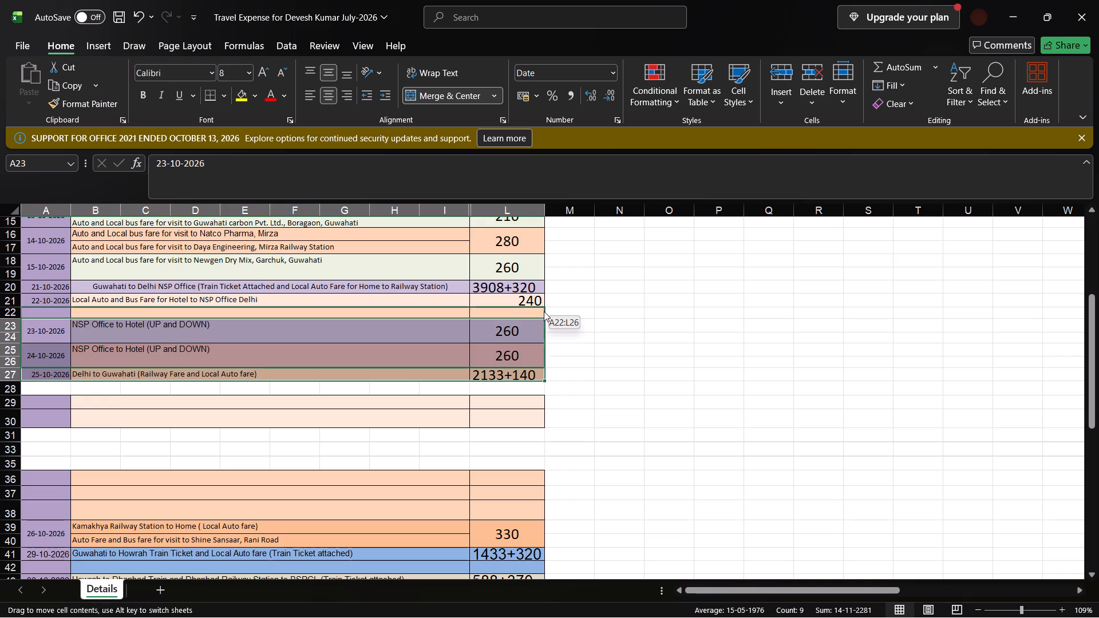
left_click_drag(544, 311, 543, 310)
left_click(584, 344)
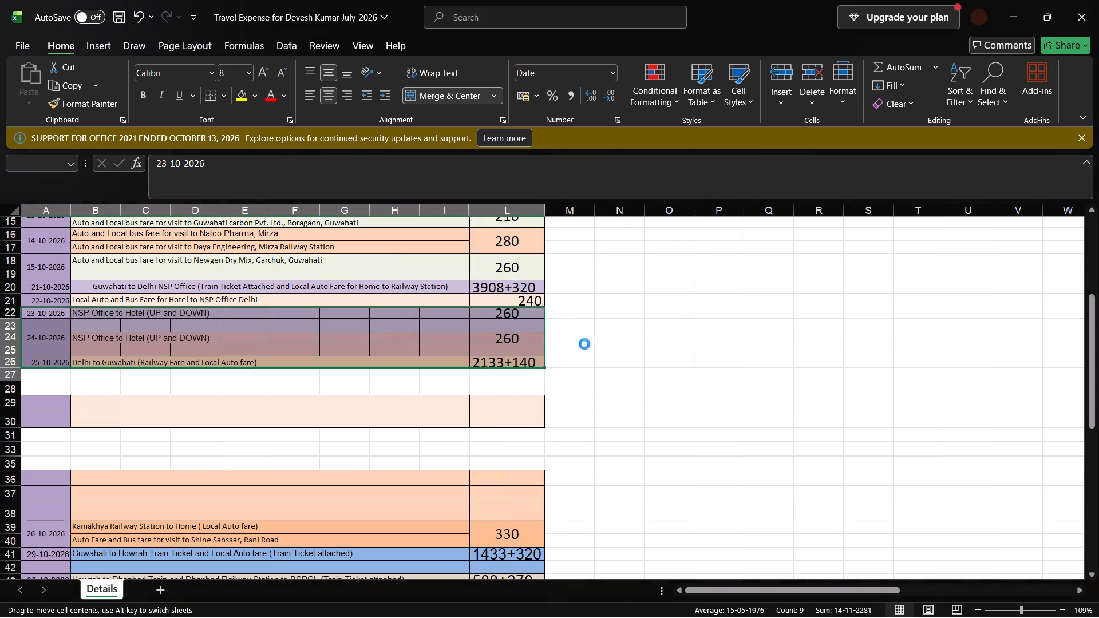
Move the 26-10-2026 and 29-10-2026 entries with their amounts up from A39:L41 to A27:L29, below the 25-10-2026 row.
scroll(499, 418, "down", 2)
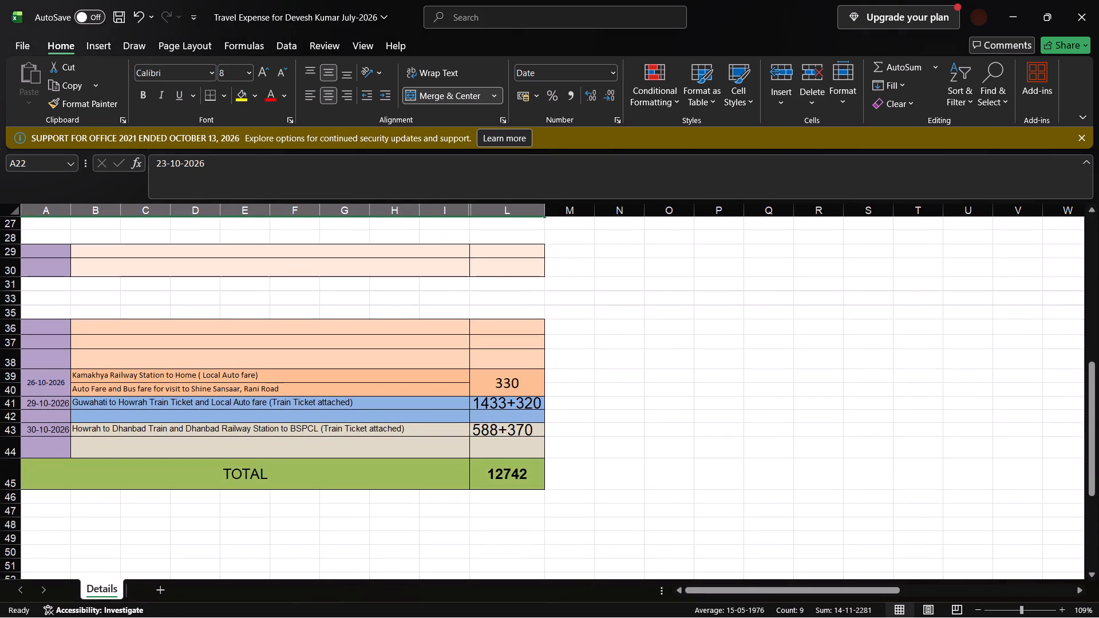
left_click_drag(34, 369, 185, 400)
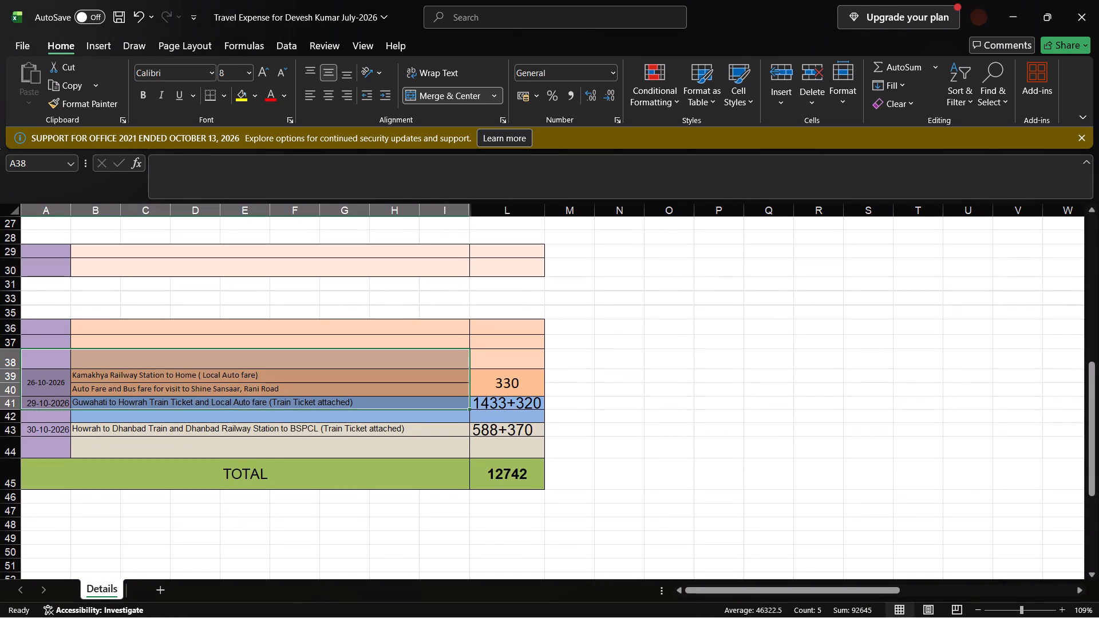
left_click_drag(42, 382, 508, 395)
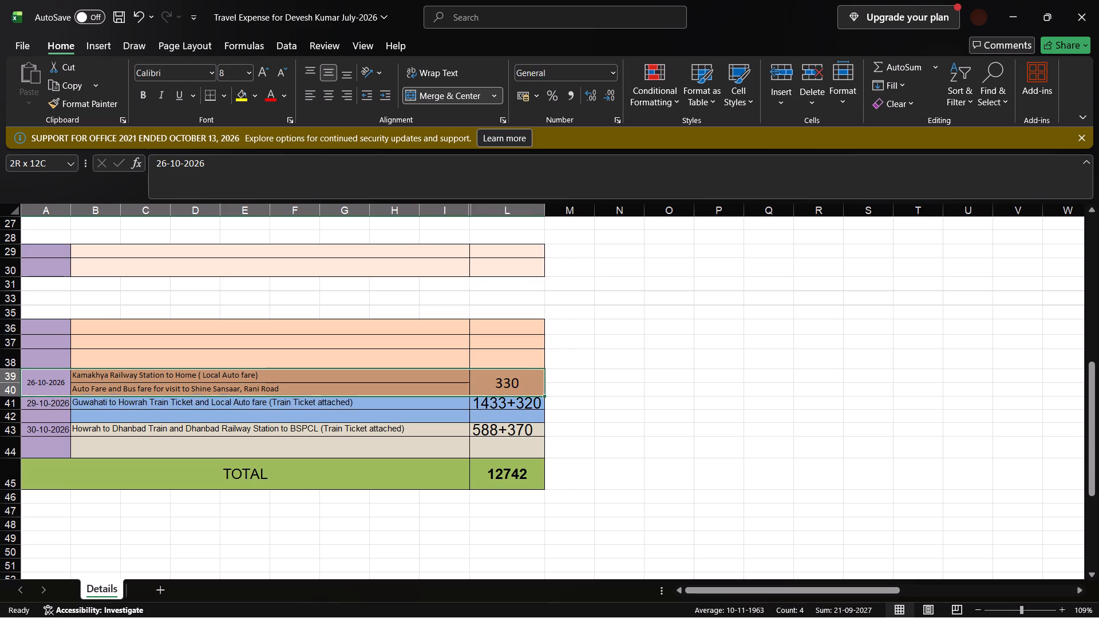
left_click_drag(508, 395, 531, 404)
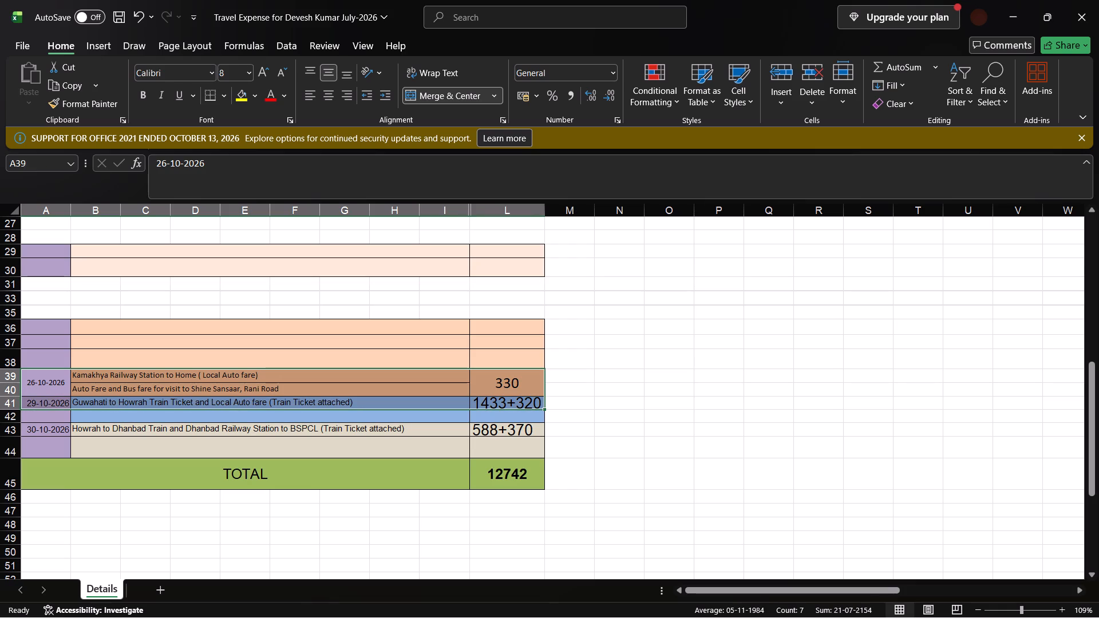
left_click_drag(541, 369, 539, 198)
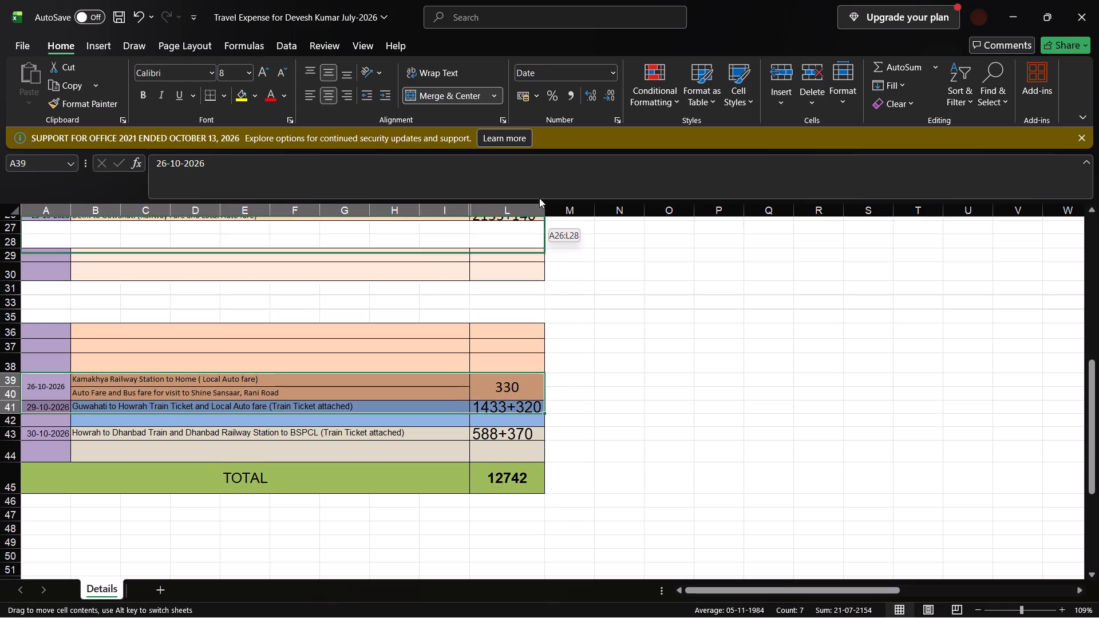
left_click_drag(539, 198, 508, 340)
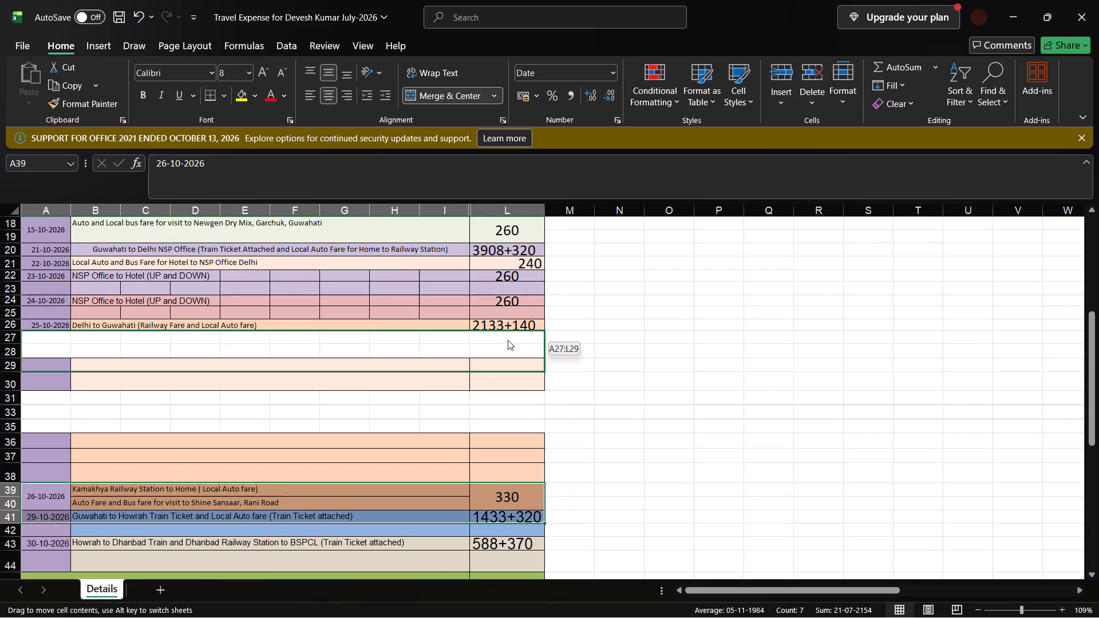
left_click_drag(508, 340, 508, 340)
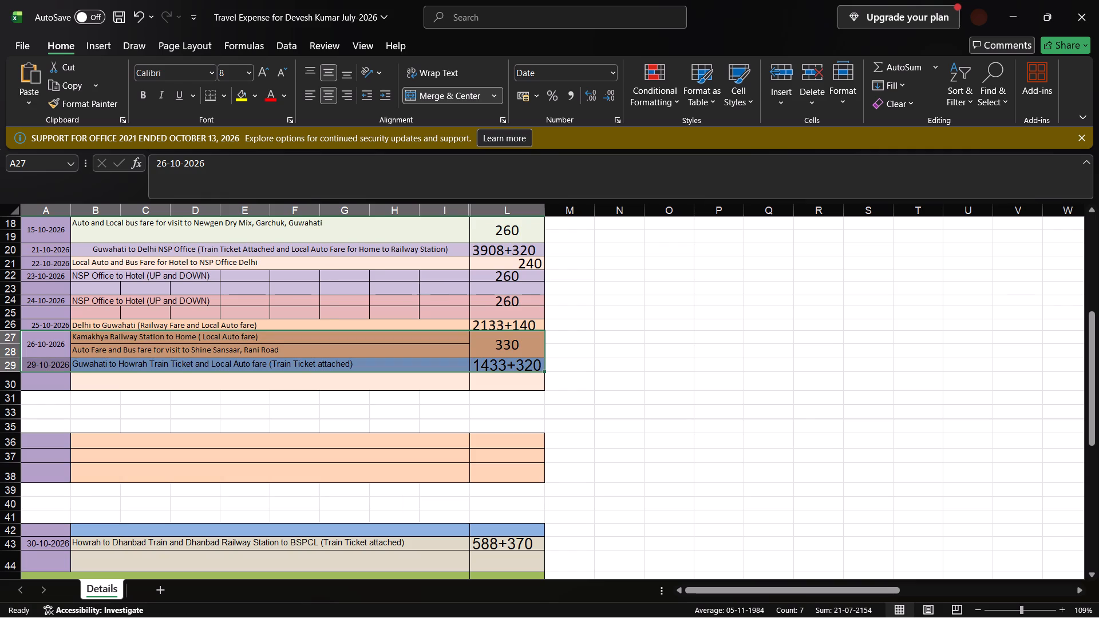
Merge and center the empty description cells B25:I25 and B23:I23, each row as its own merged cell.
left_click_drag(103, 307, 445, 307)
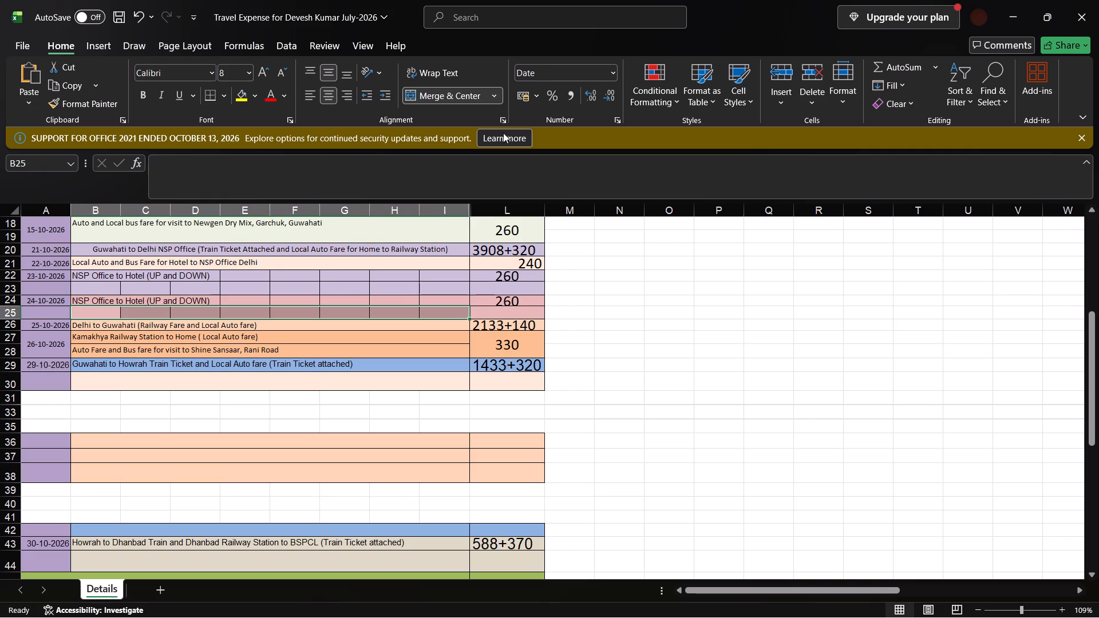
left_click(456, 93)
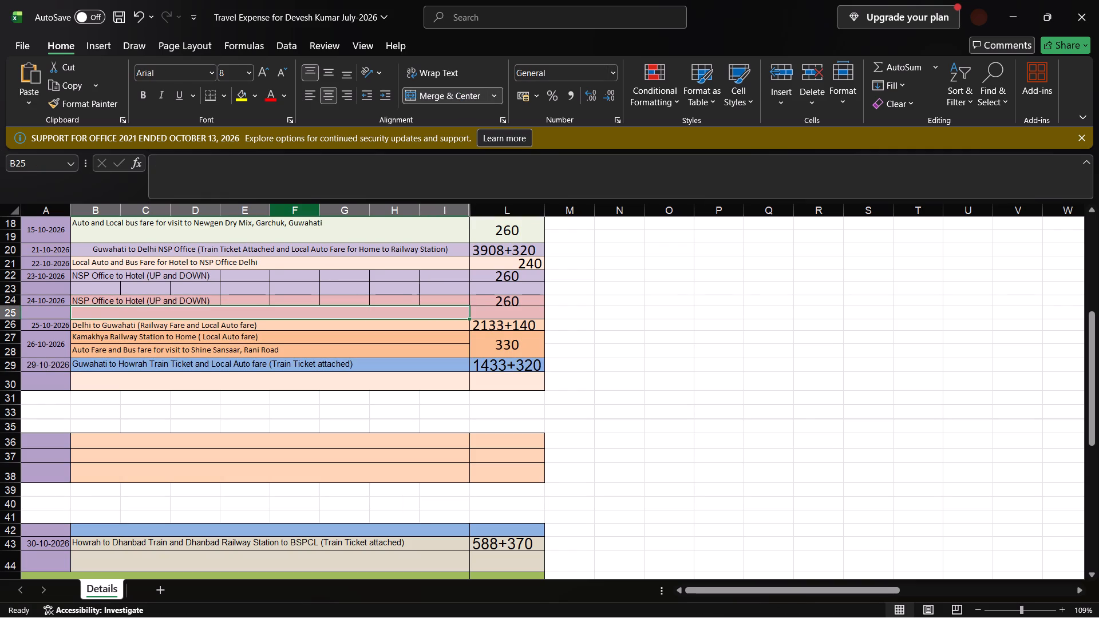
left_click_drag(88, 282, 407, 270)
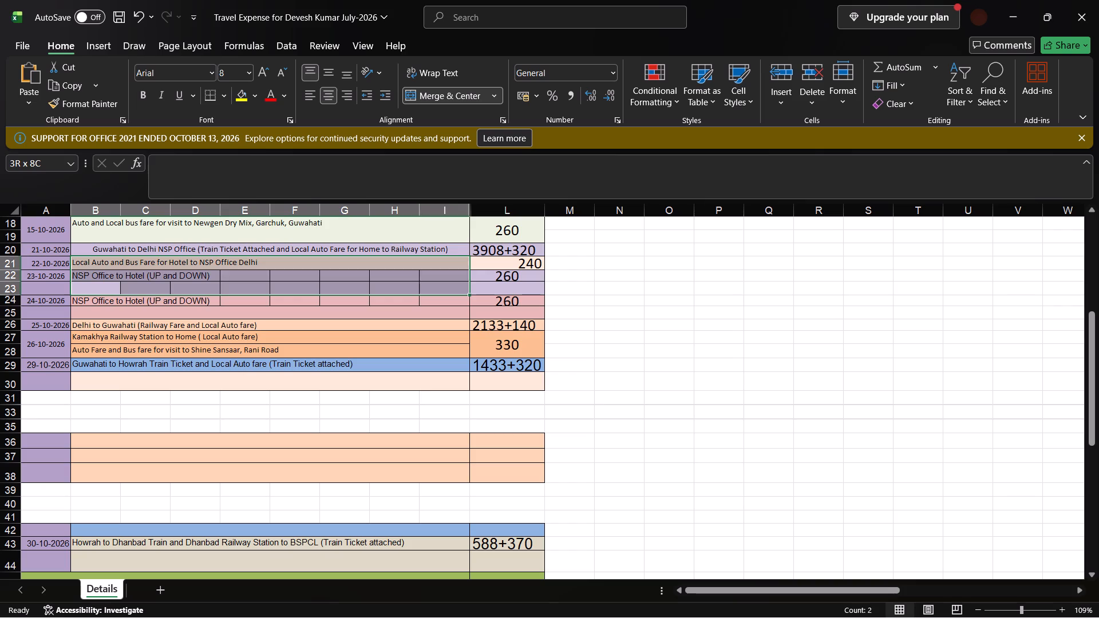
left_click_drag(407, 270, 430, 284)
left_click(423, 91)
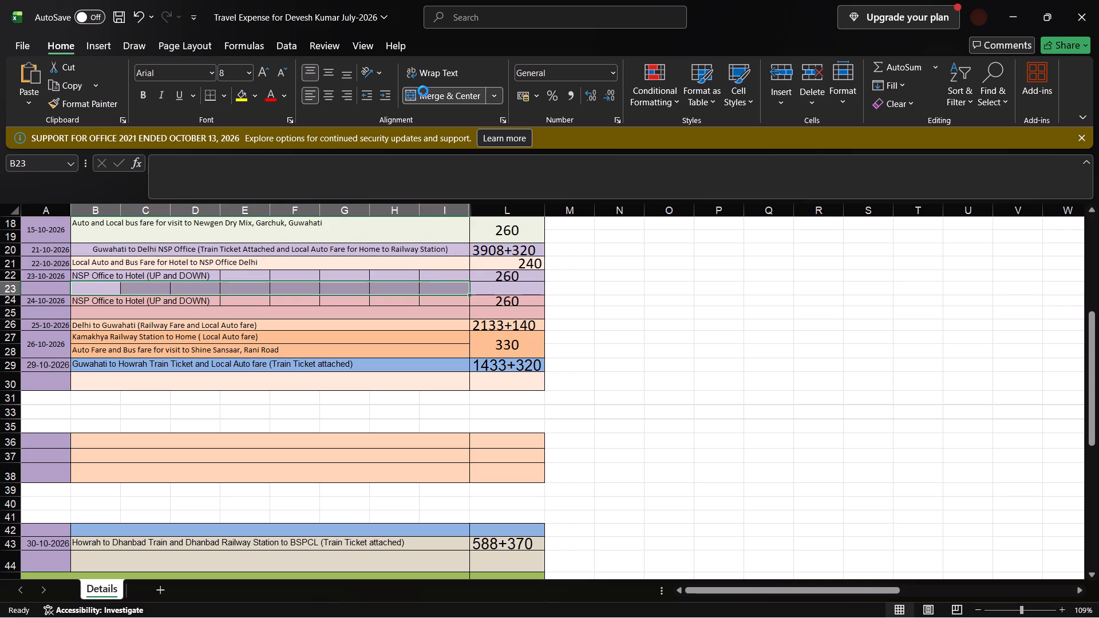
Merge and center the two NSP Office to Hotel descriptions across B22:I22 and B24:I24, each in its own row.
left_click_drag(102, 276, 457, 271)
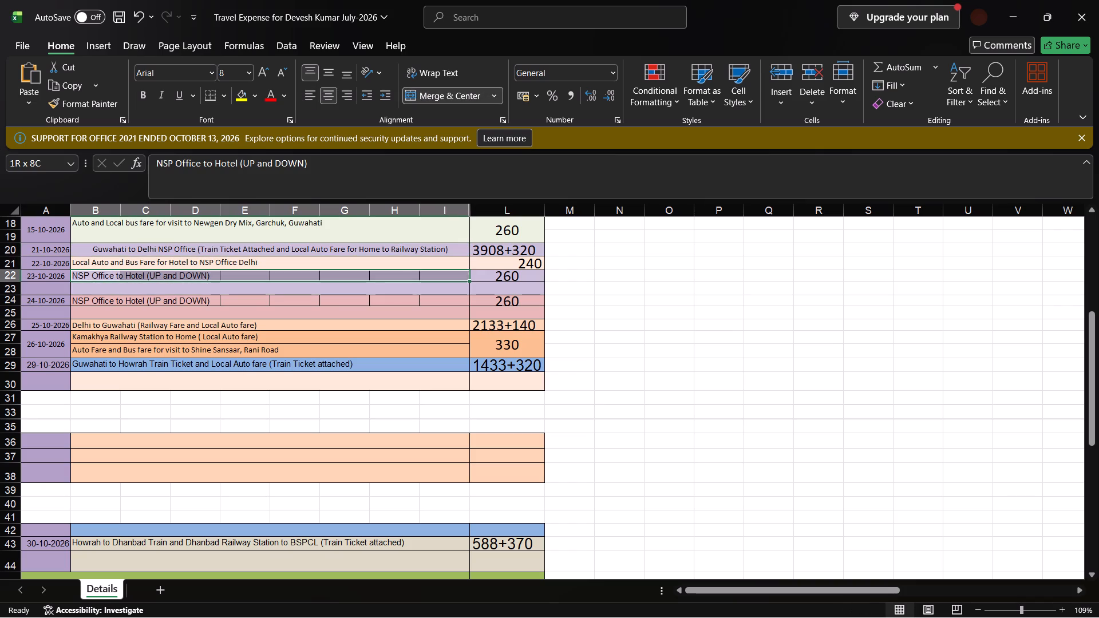
left_click_drag(457, 271, 460, 274)
left_click(450, 94)
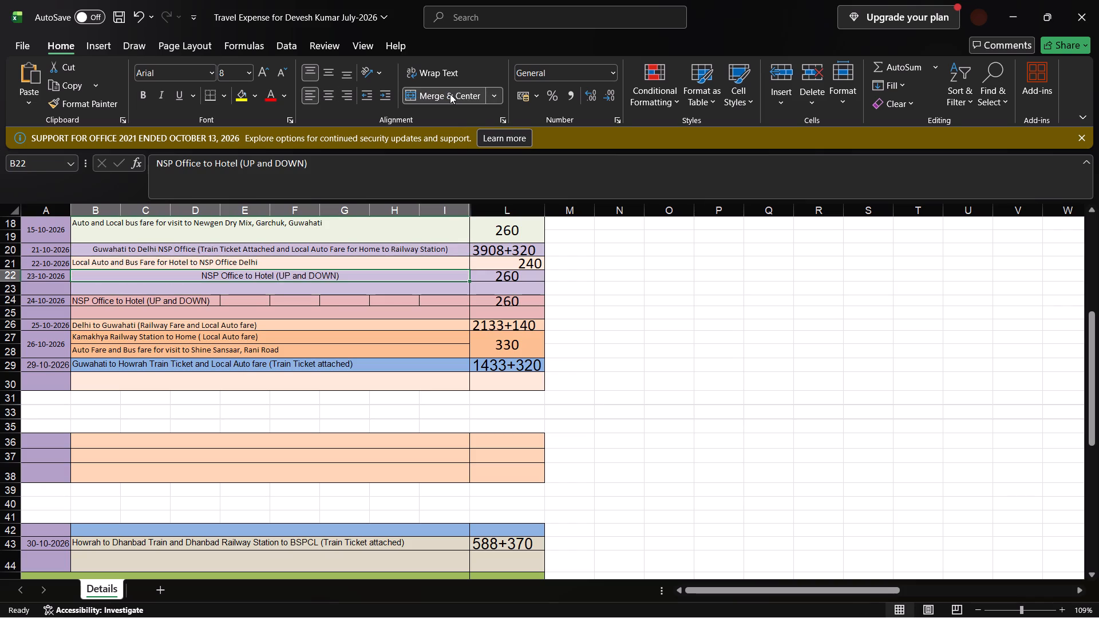
left_click(101, 300)
left_click_drag(101, 300, 357, 302)
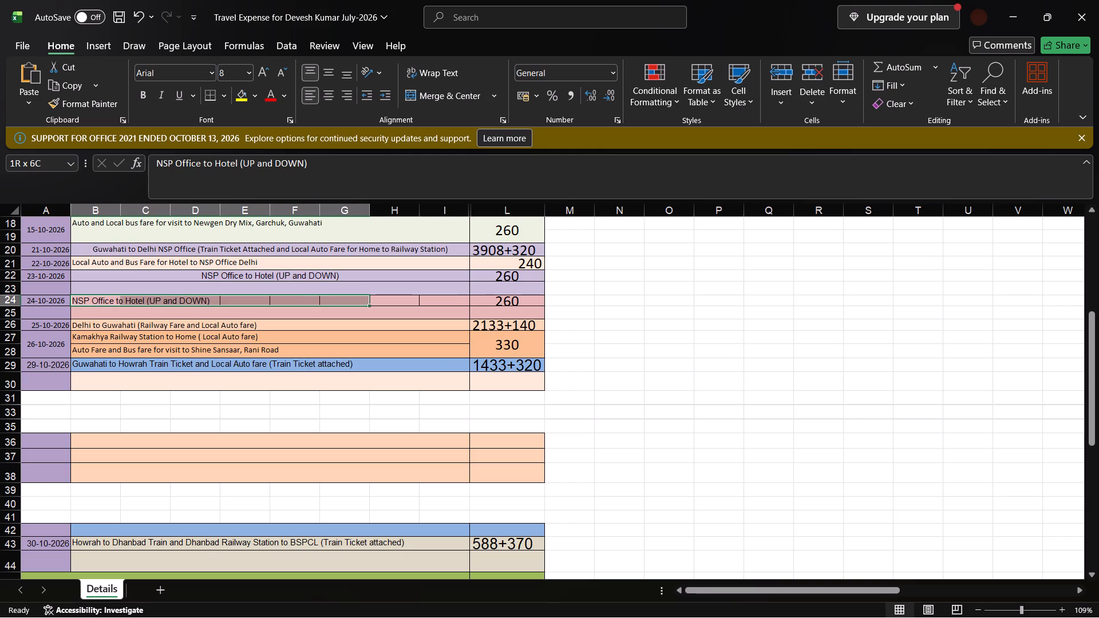
left_click_drag(357, 302, 421, 302)
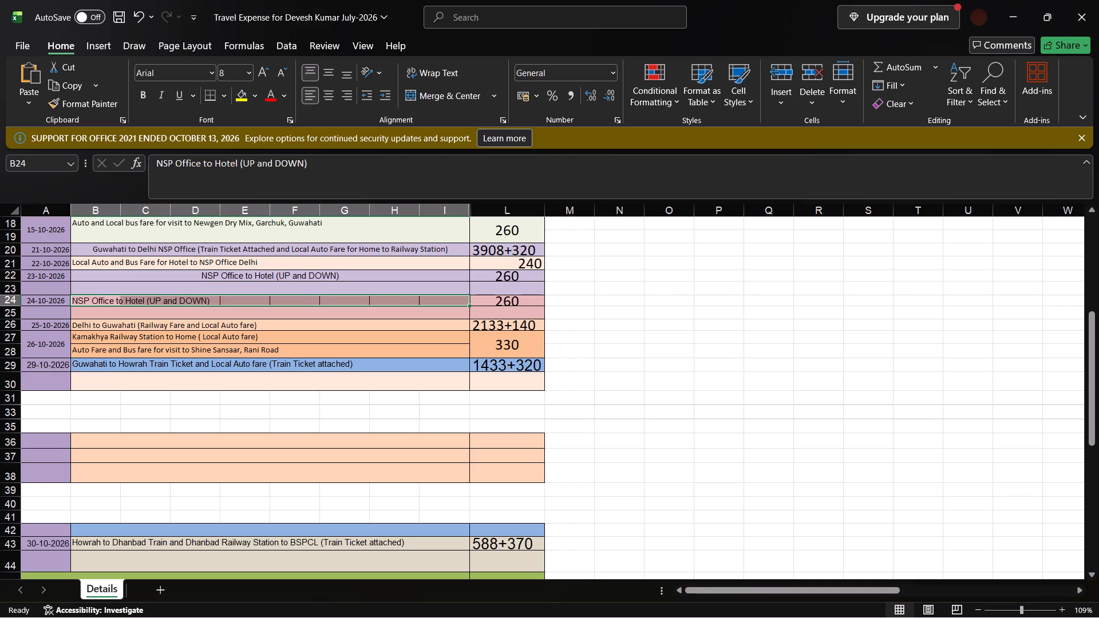
left_click(446, 98)
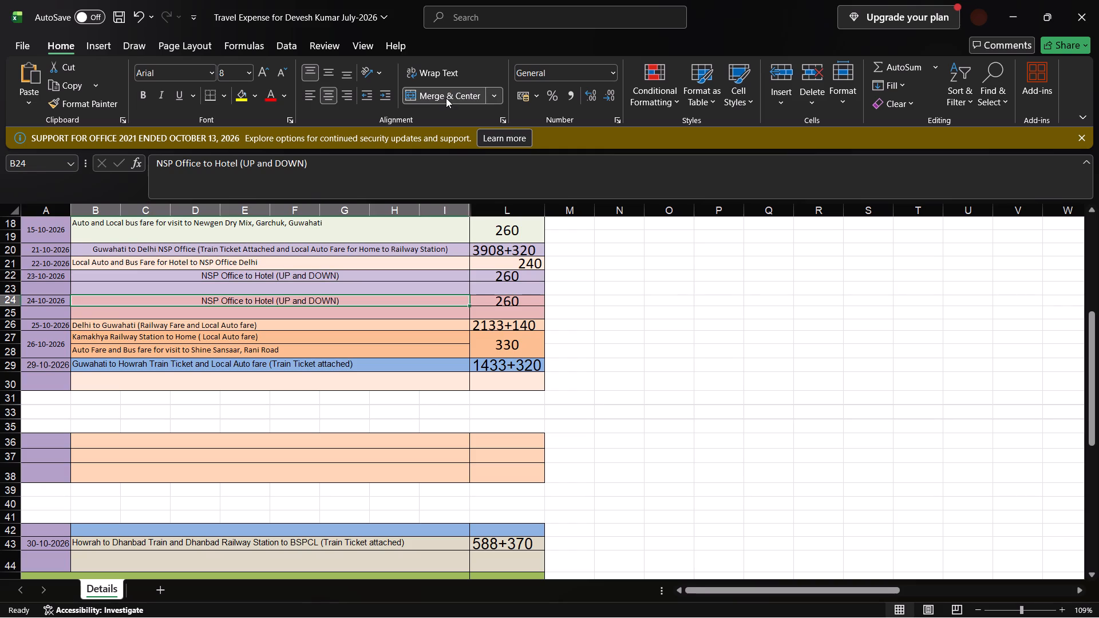
Move the complete 30-10-2026 Howrah to Dhanbad entry up from row 43 to A30:L30, replacing the empty formatted cells.
scroll(334, 314, "down", 1)
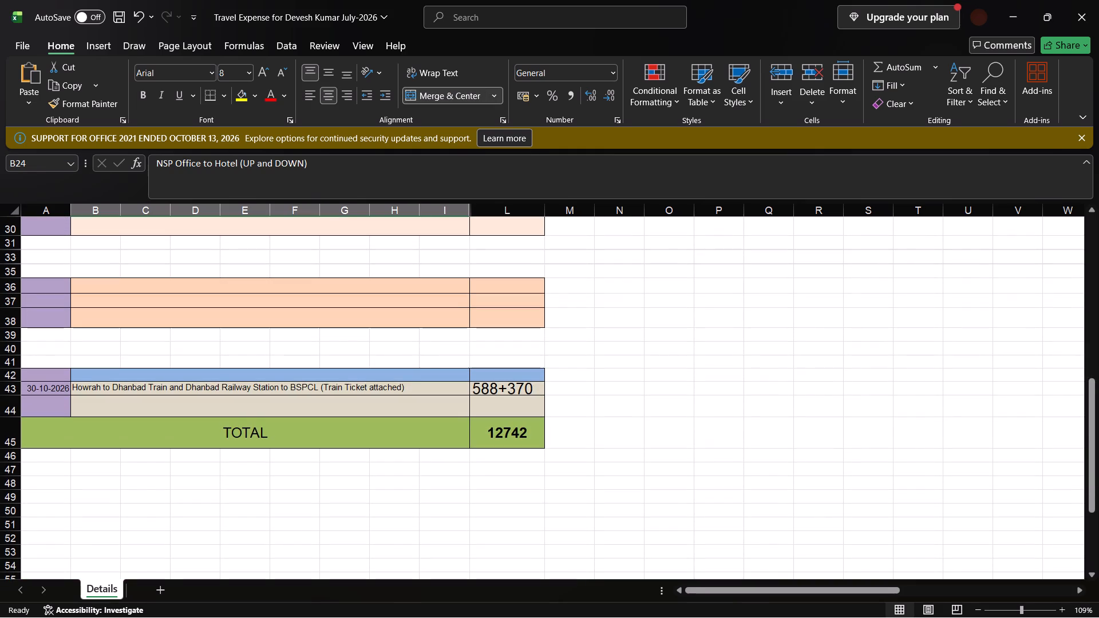
left_click_drag(31, 387, 515, 390)
left_click_drag(544, 383, 536, 328)
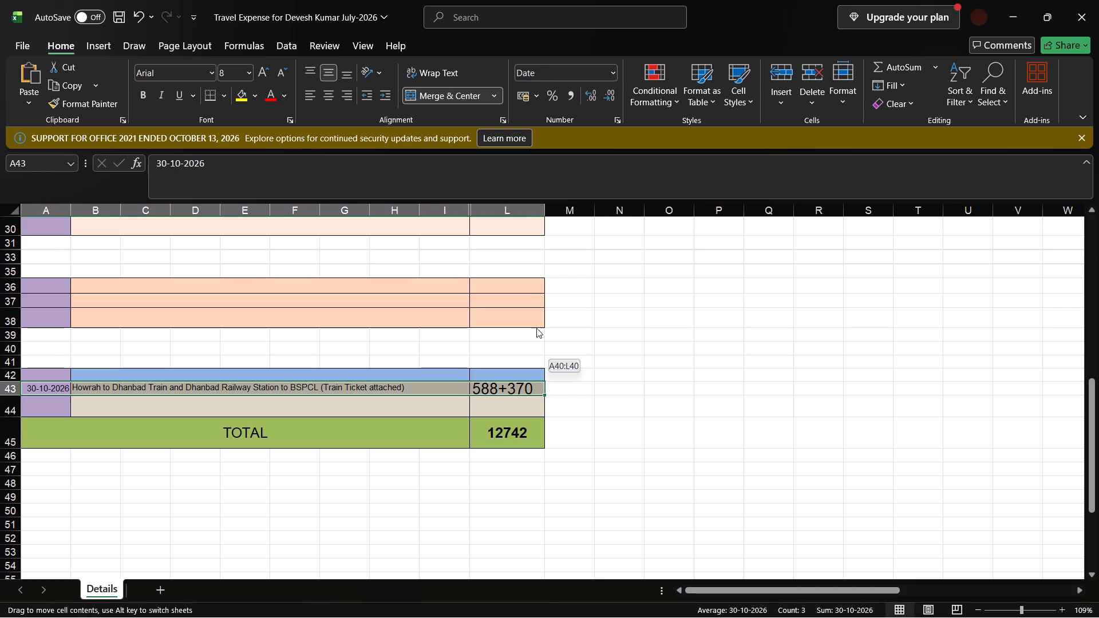
left_click_drag(536, 328, 531, 274)
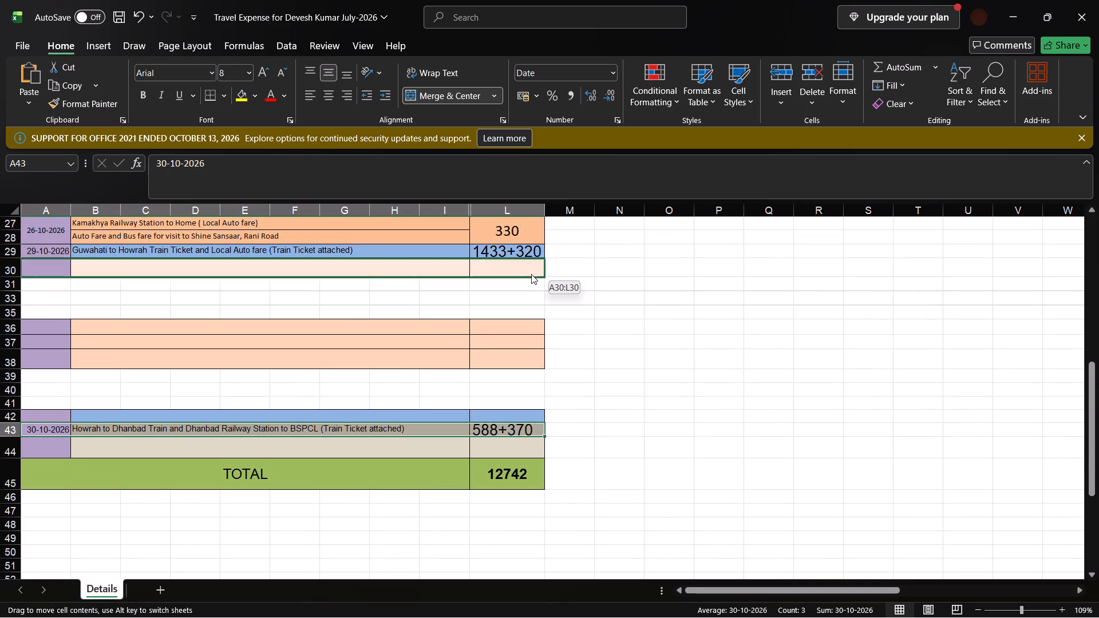
left_click_drag(531, 274, 531, 272)
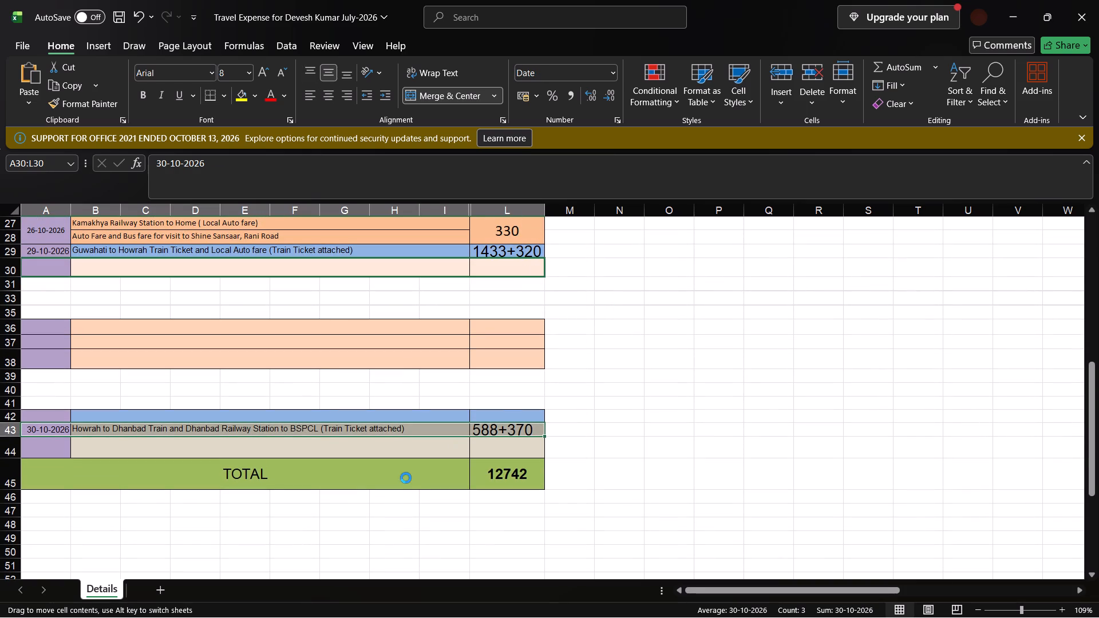
Move the TOTAL label and its amount up from row 45 to A31:L31, directly below the 30-10-2026 entry.
left_click_drag(110, 481, 298, 466)
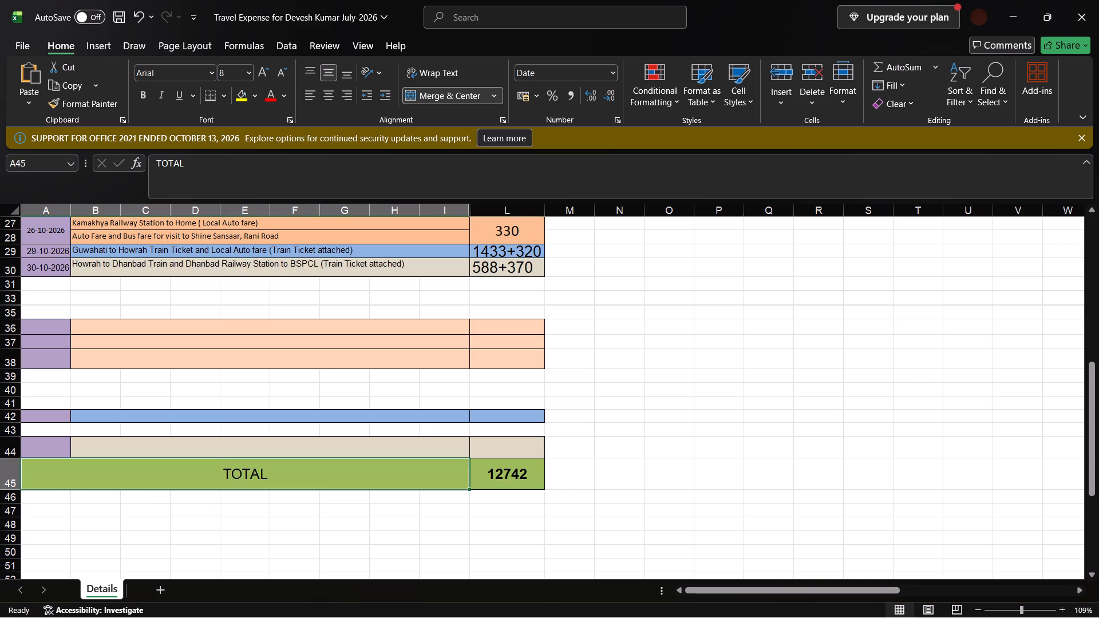
left_click_drag(298, 466, 510, 480)
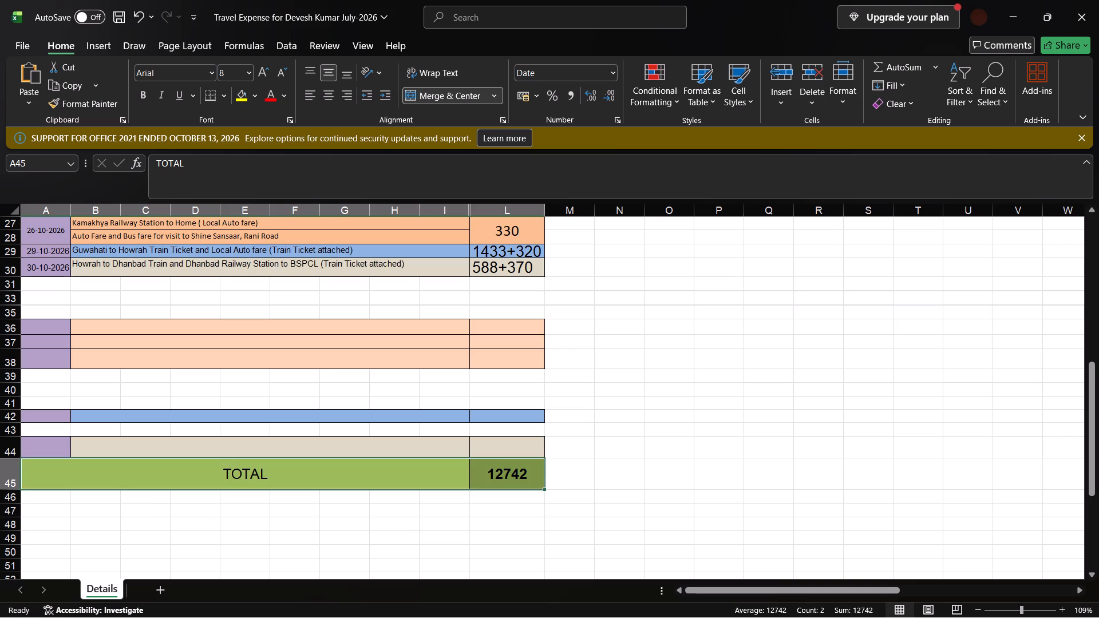
left_click_drag(544, 458, 520, 286)
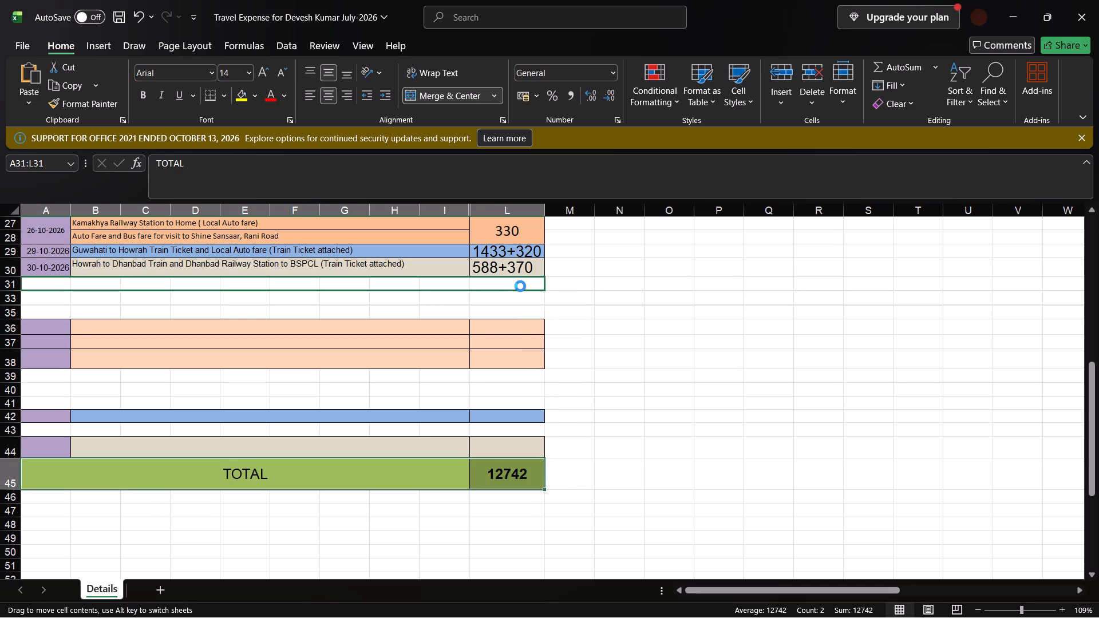
scroll(520, 286, "up", 2)
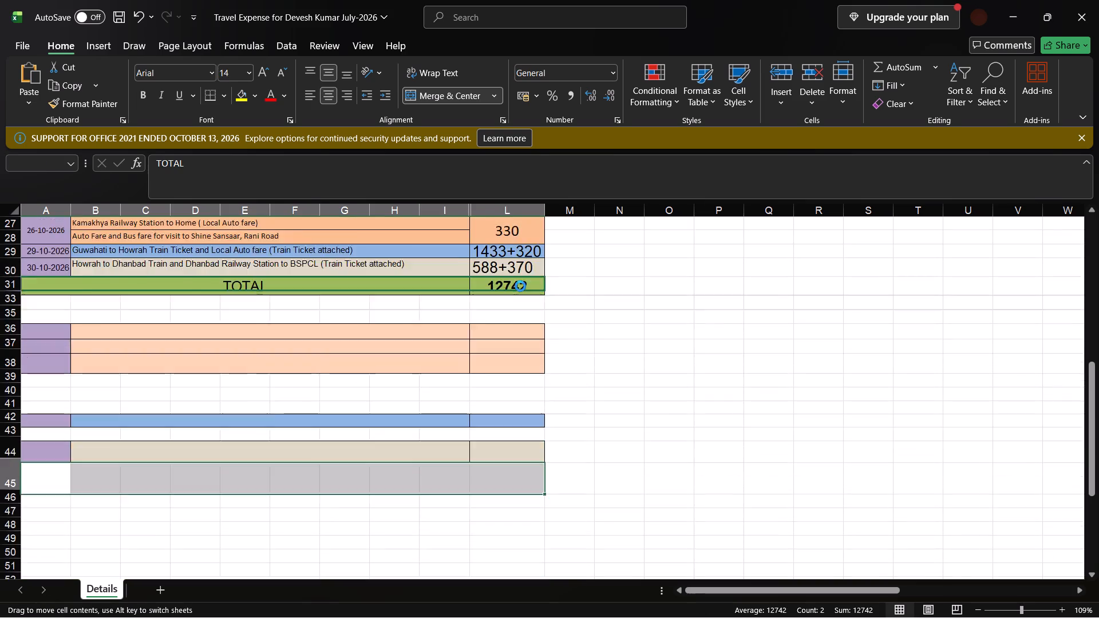
Merge and center the two 12-10-2026 descriptions across B12:I12 and B13:I13, each in its own row.
scroll(520, 286, "up", 3)
scroll(520, 286, "down", 1)
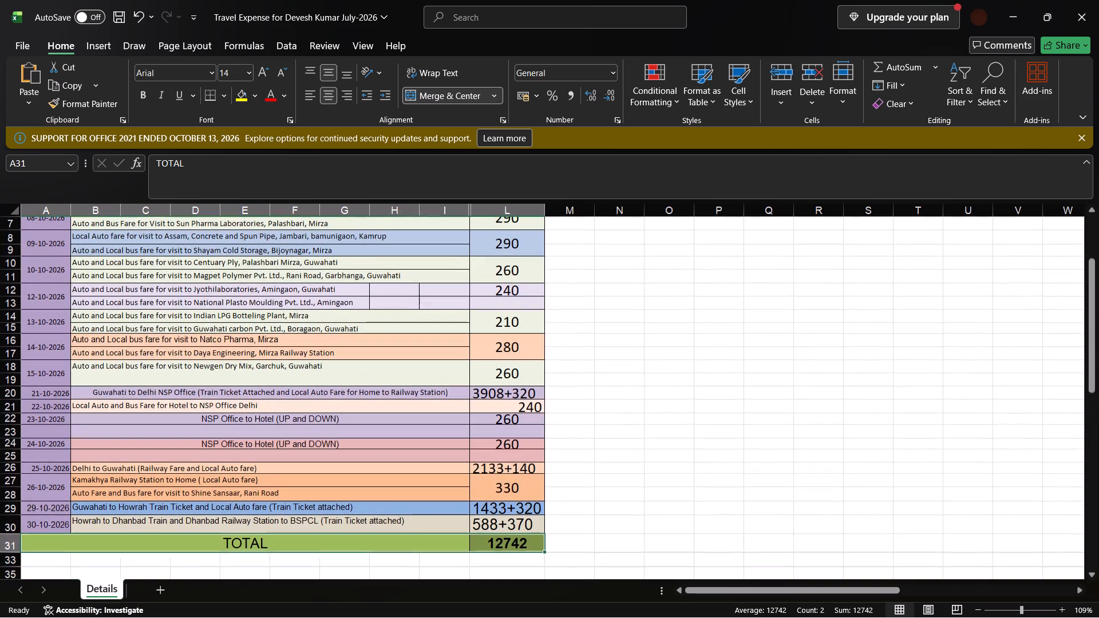
left_click_drag(112, 287, 464, 292)
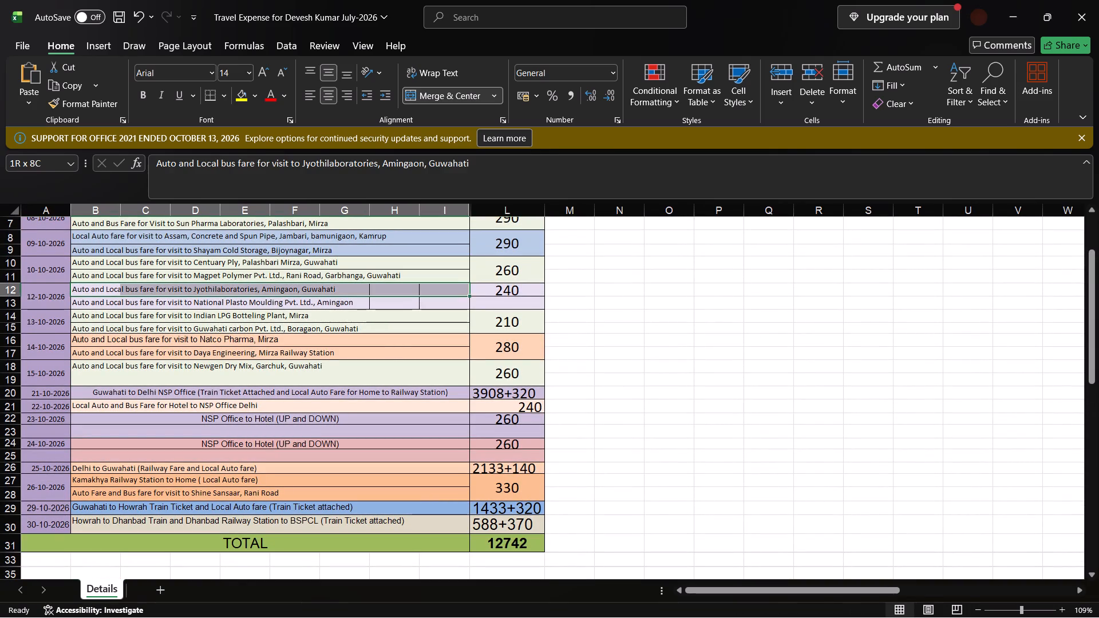
left_click_drag(464, 292, 453, 292)
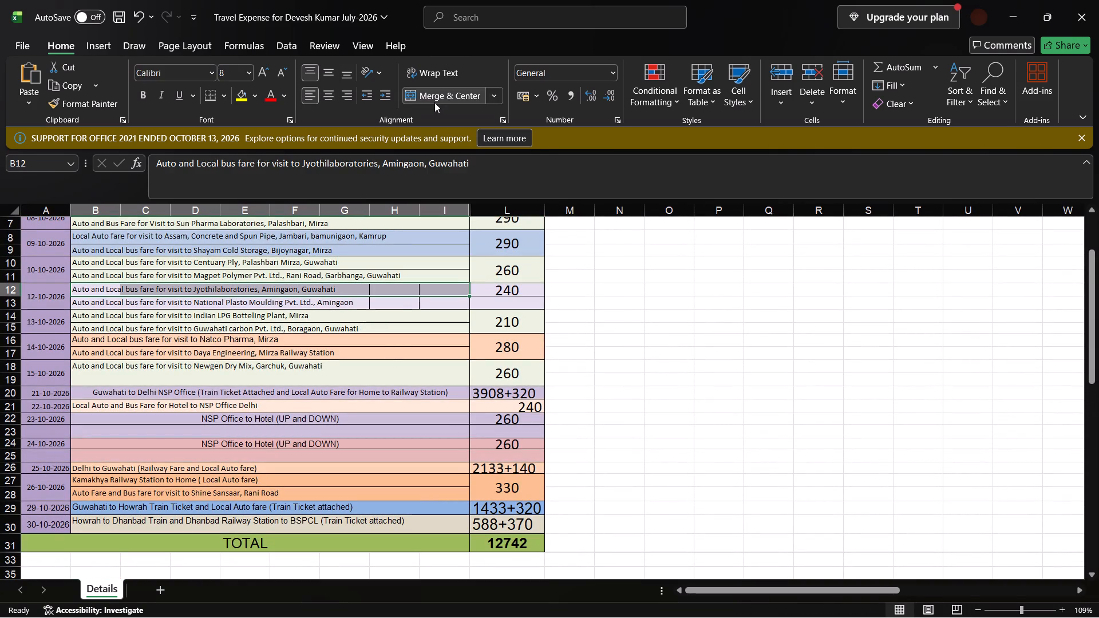
left_click(434, 102)
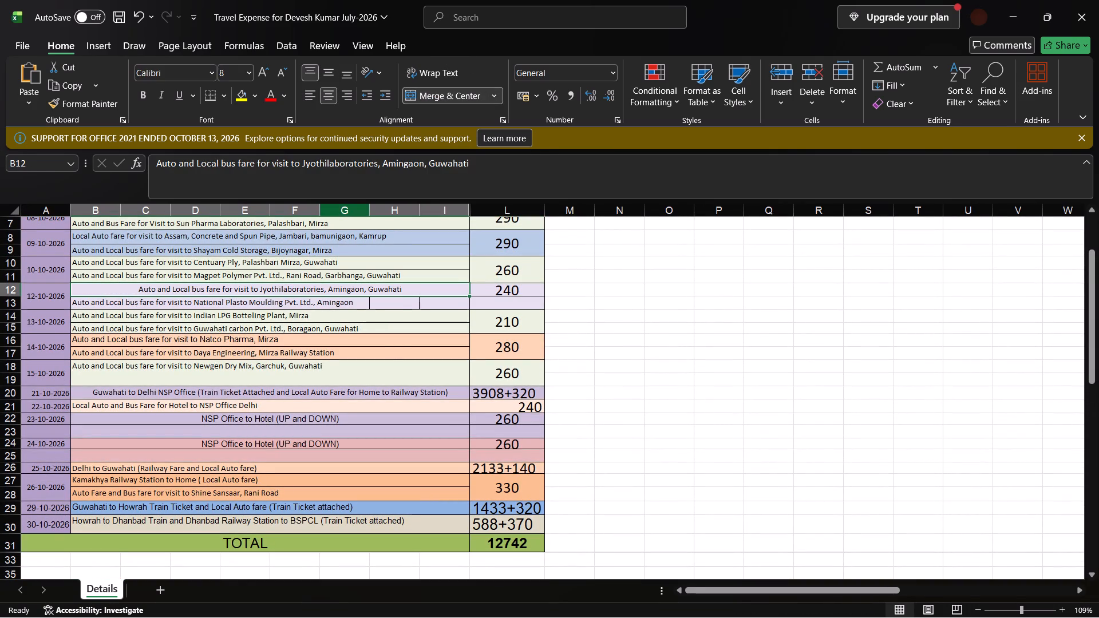
left_click_drag(438, 300, 88, 306)
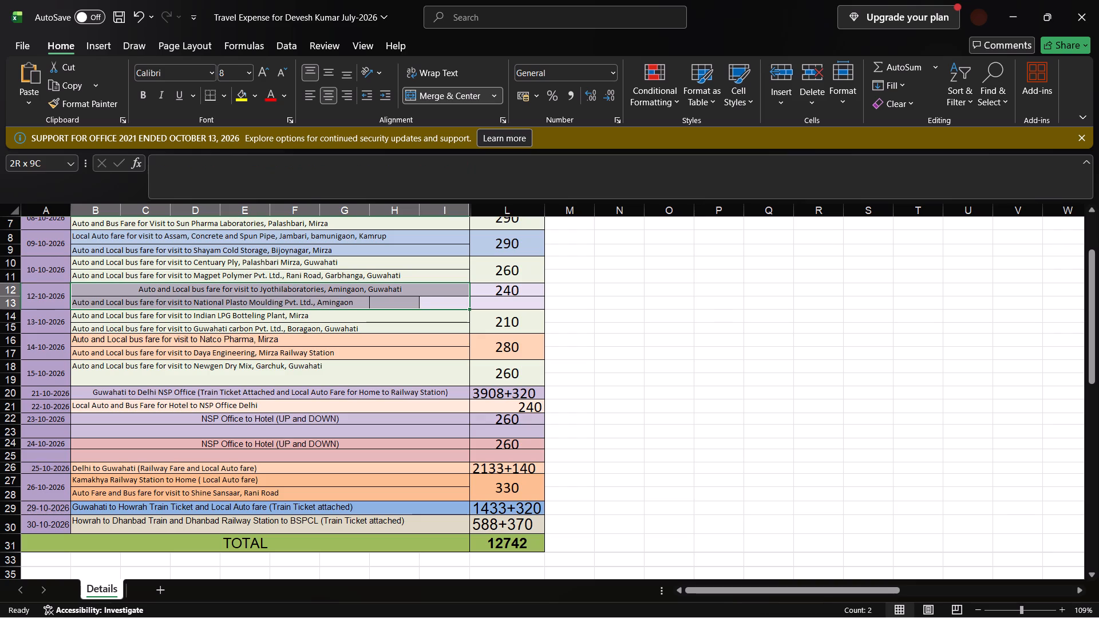
left_click_drag(88, 306, 90, 307)
left_click(429, 96)
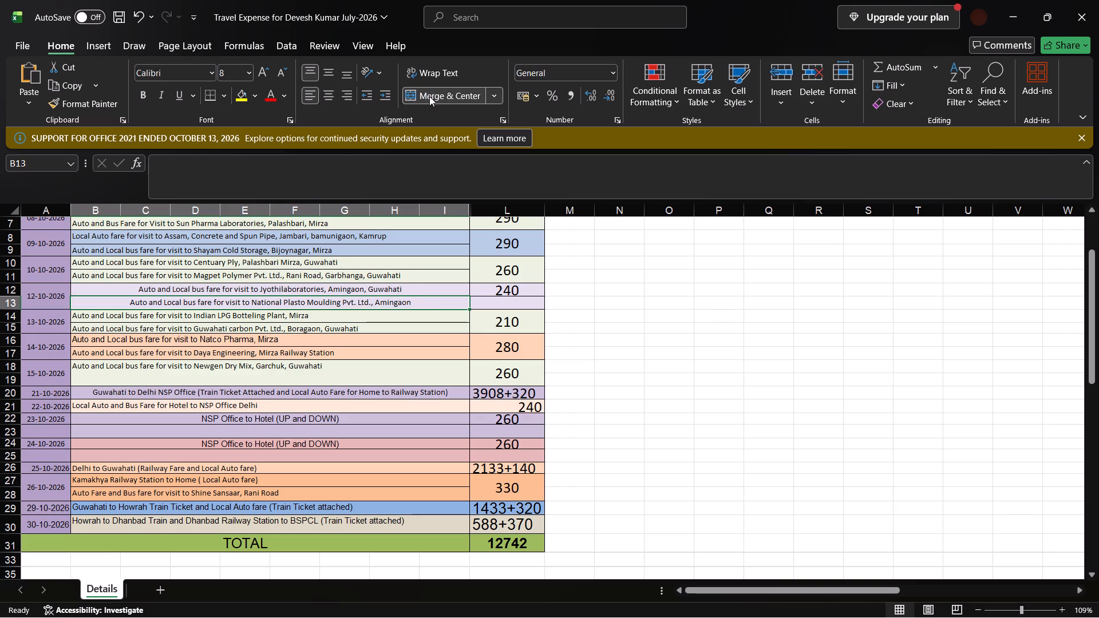
Left-align the National Plasto Moulding description in B13, followed by the whole block of columns A to I from row 10 through row 33.
left_click(309, 96)
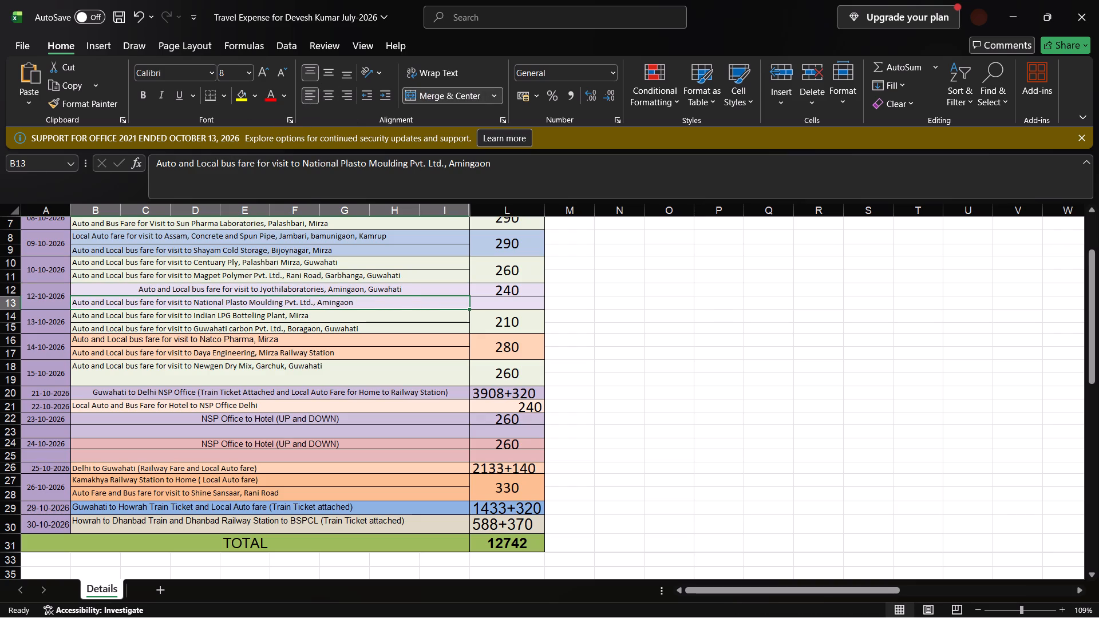
left_click_drag(148, 242, 209, 496)
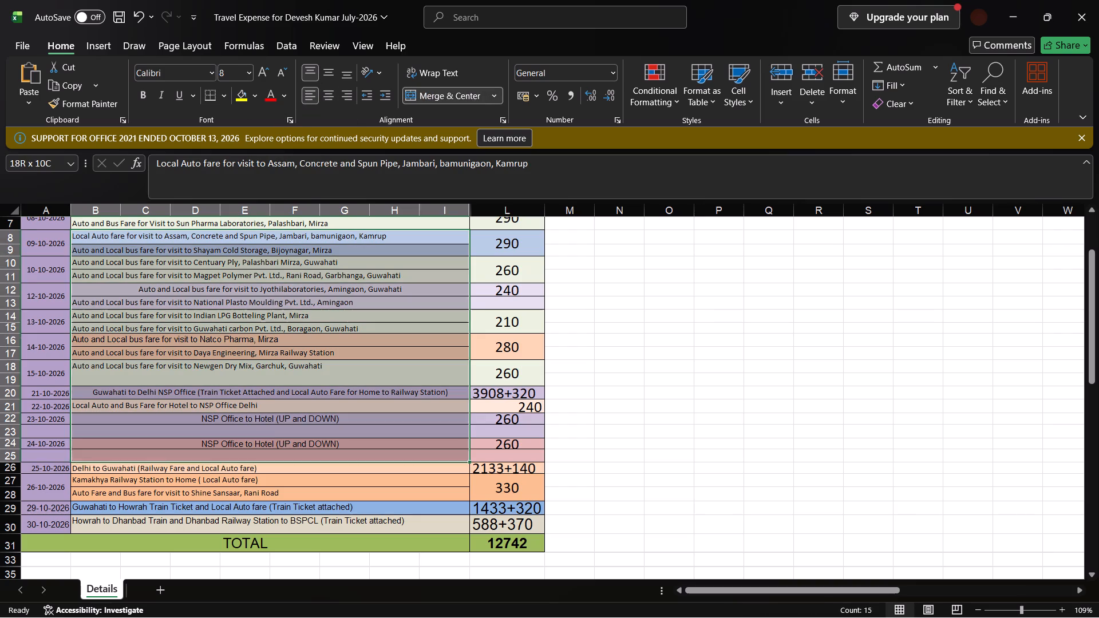
left_click_drag(209, 496, 274, 559)
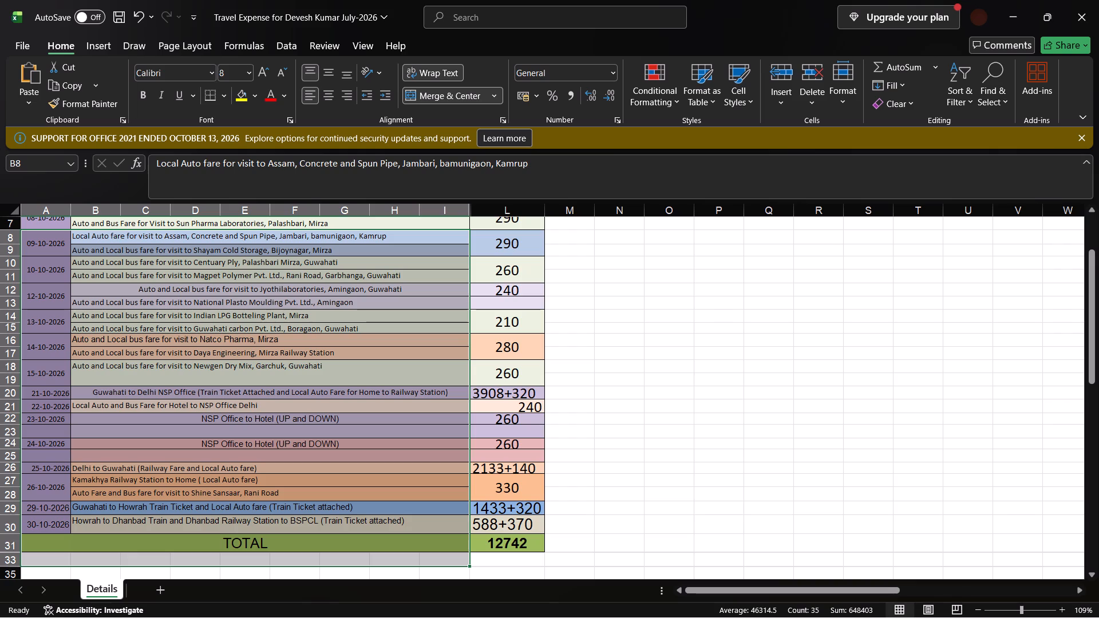
left_click_drag(203, 269, 239, 551)
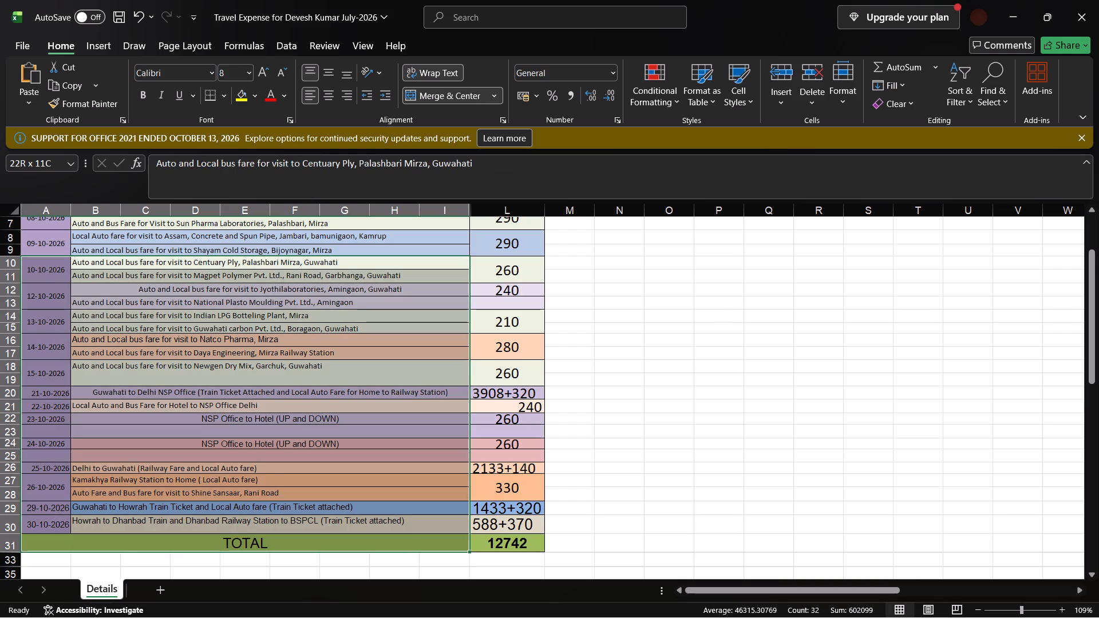
left_click_drag(239, 551, 242, 555)
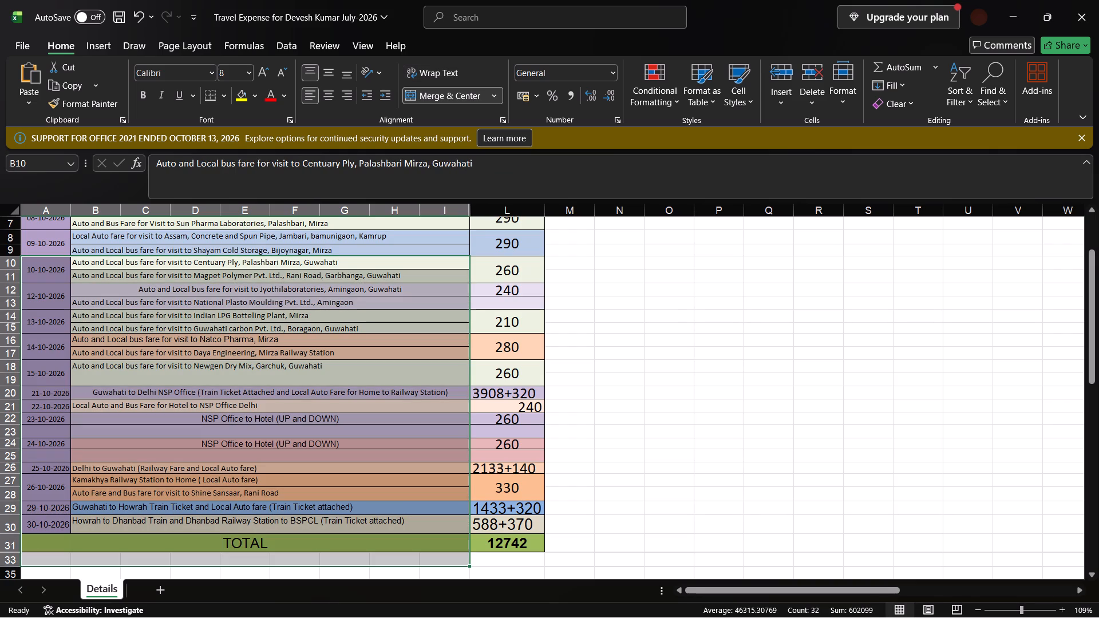
left_click(304, 94)
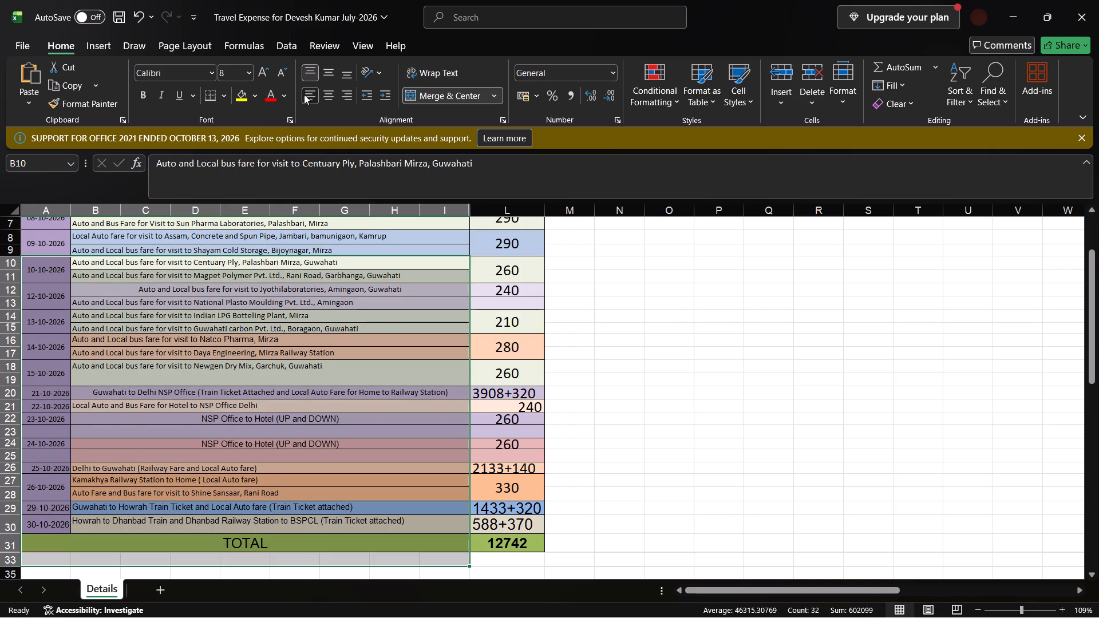
left_click(304, 94)
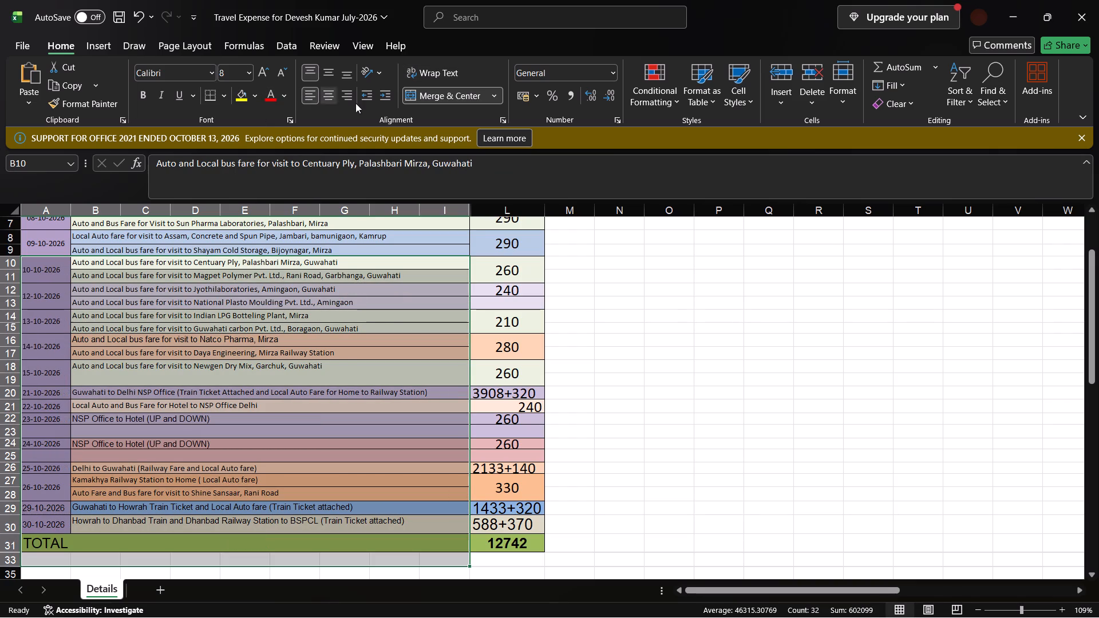
Center the TOTAL label horizontally in its merged cell in row 31.
left_click(53, 536)
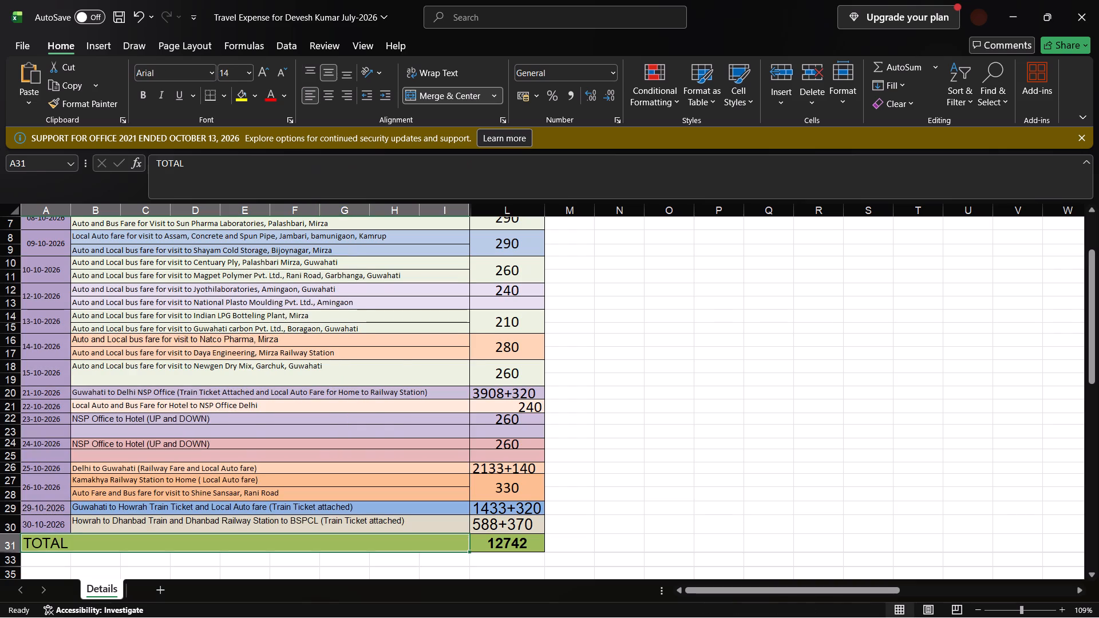
left_click(323, 92)
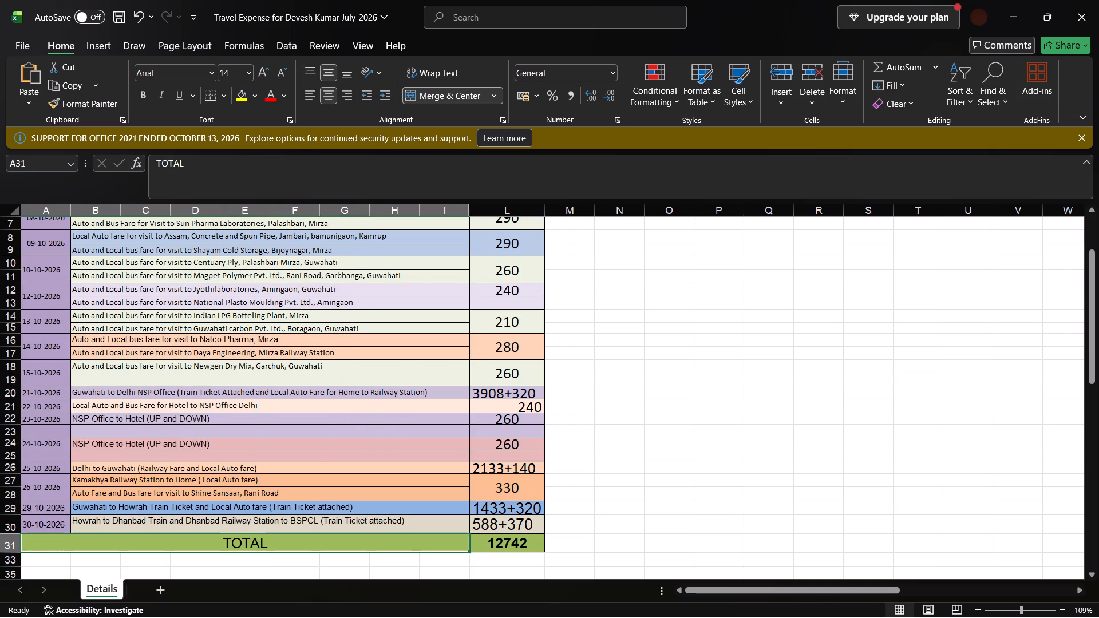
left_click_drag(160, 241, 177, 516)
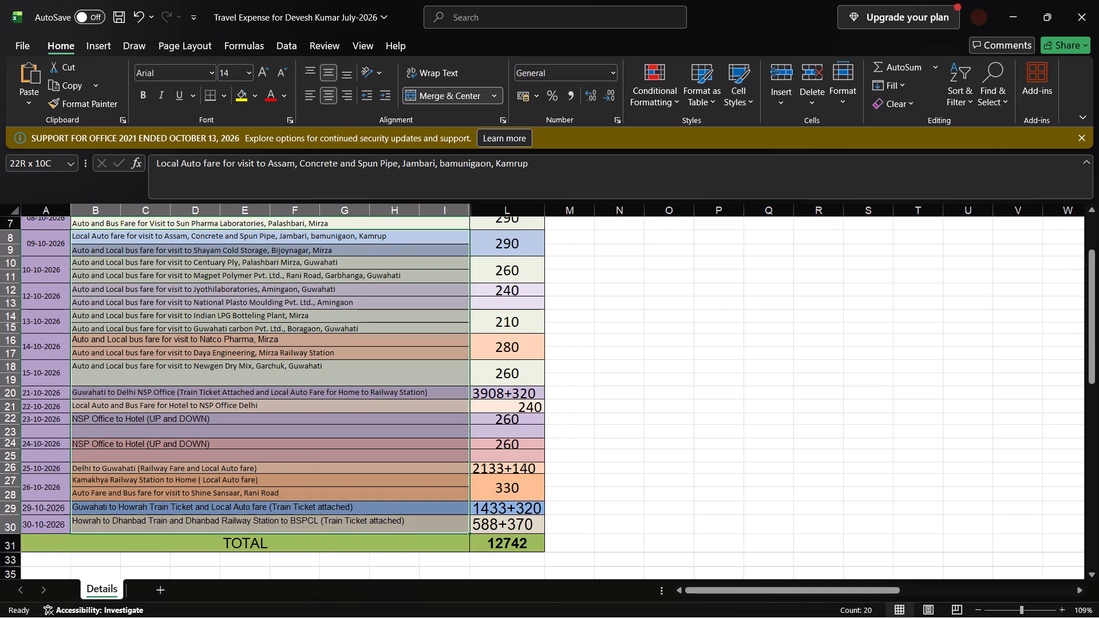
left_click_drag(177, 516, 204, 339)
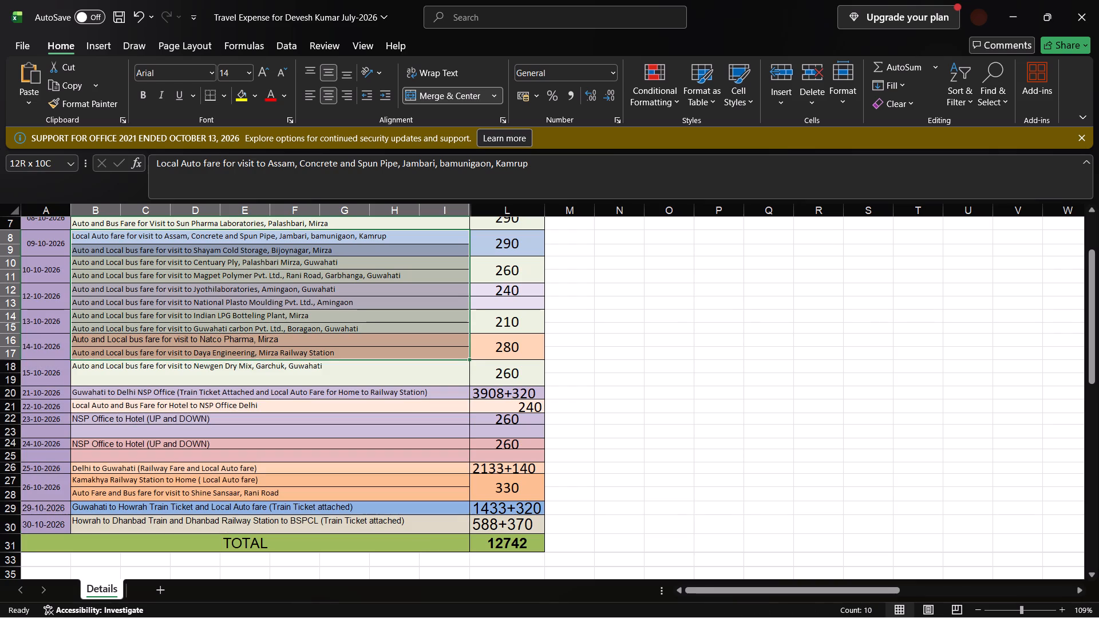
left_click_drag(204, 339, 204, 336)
Center the dates horizontally in the DATE column, covering A8:A30 and A2:A7.
left_click_drag(41, 244, 37, 473)
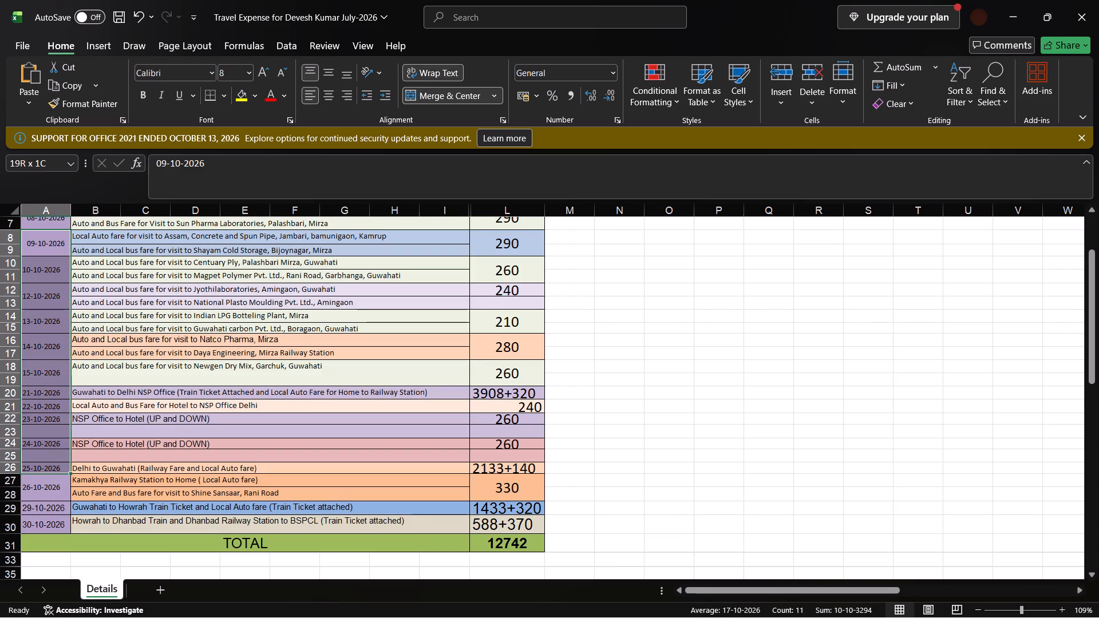
left_click_drag(37, 473, 37, 520)
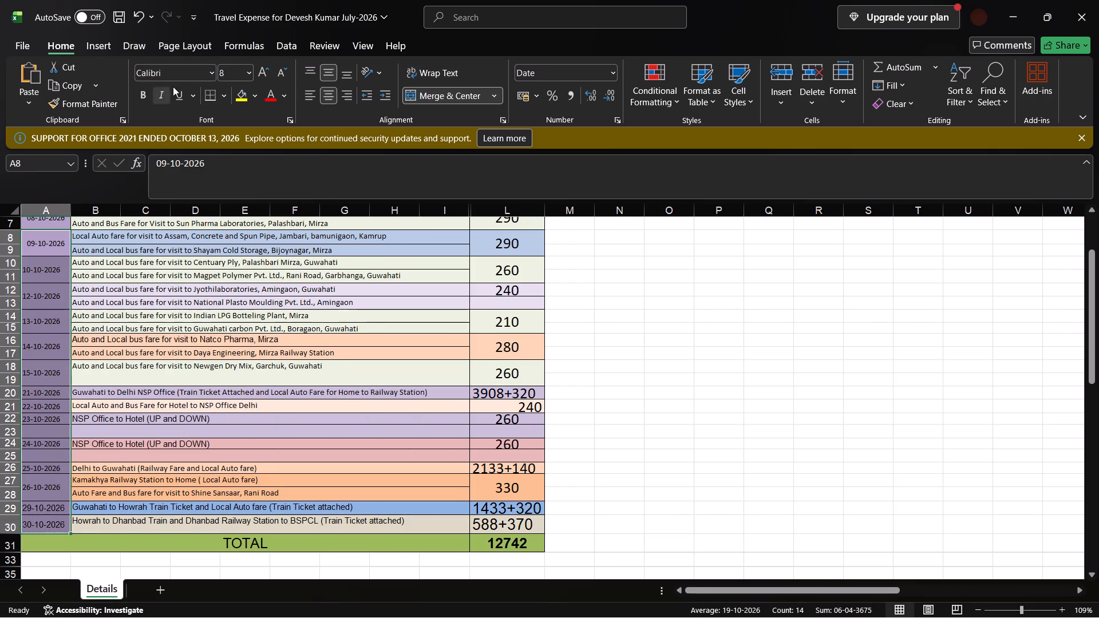
left_click(329, 95)
left_click(325, 94)
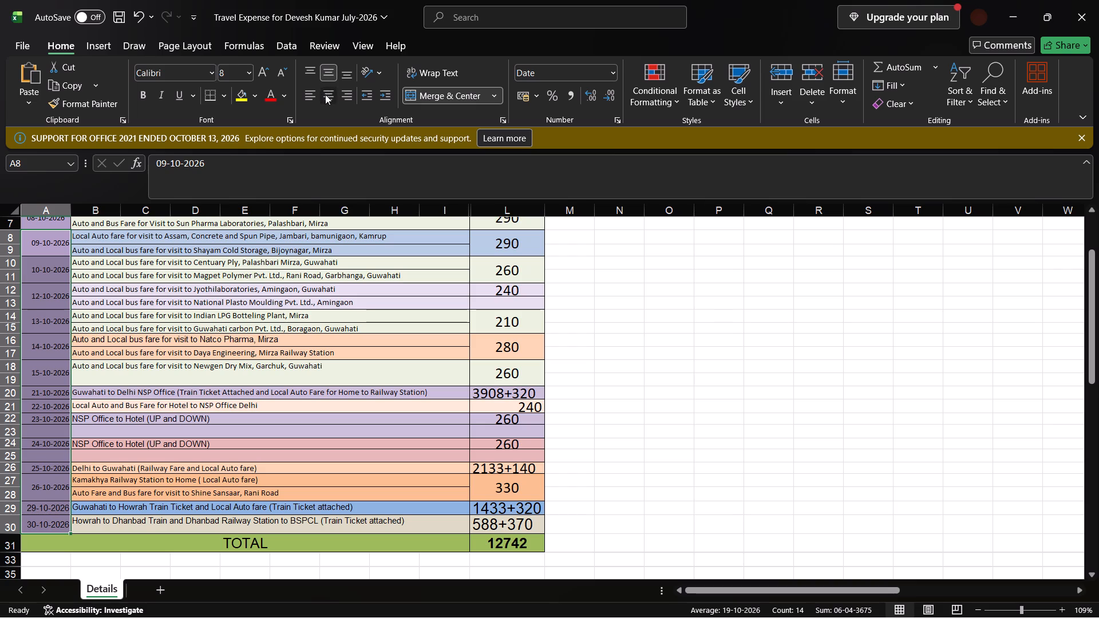
left_click(237, 342)
scroll(237, 342, "up", 1)
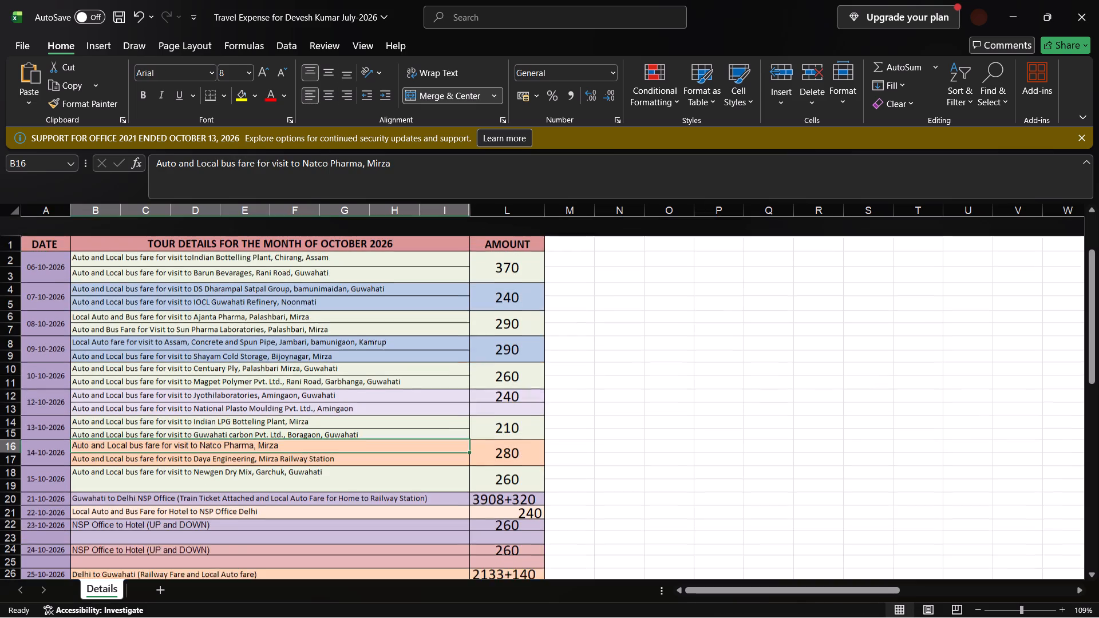
scroll(237, 342, "up", 1)
left_click_drag(46, 249, 46, 303)
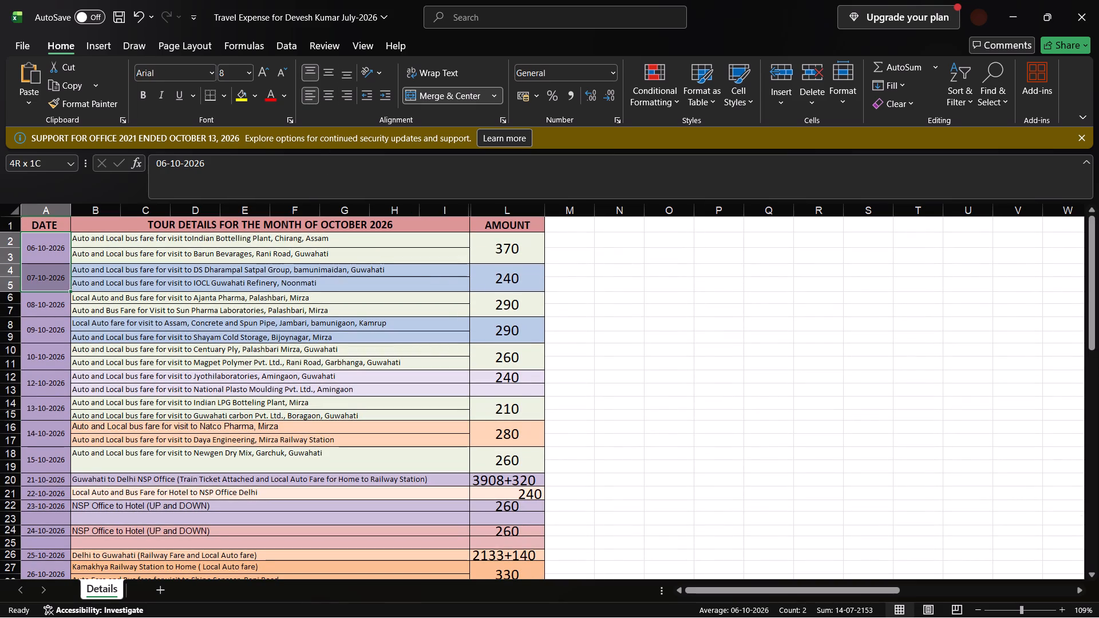
left_click_drag(46, 303, 43, 315)
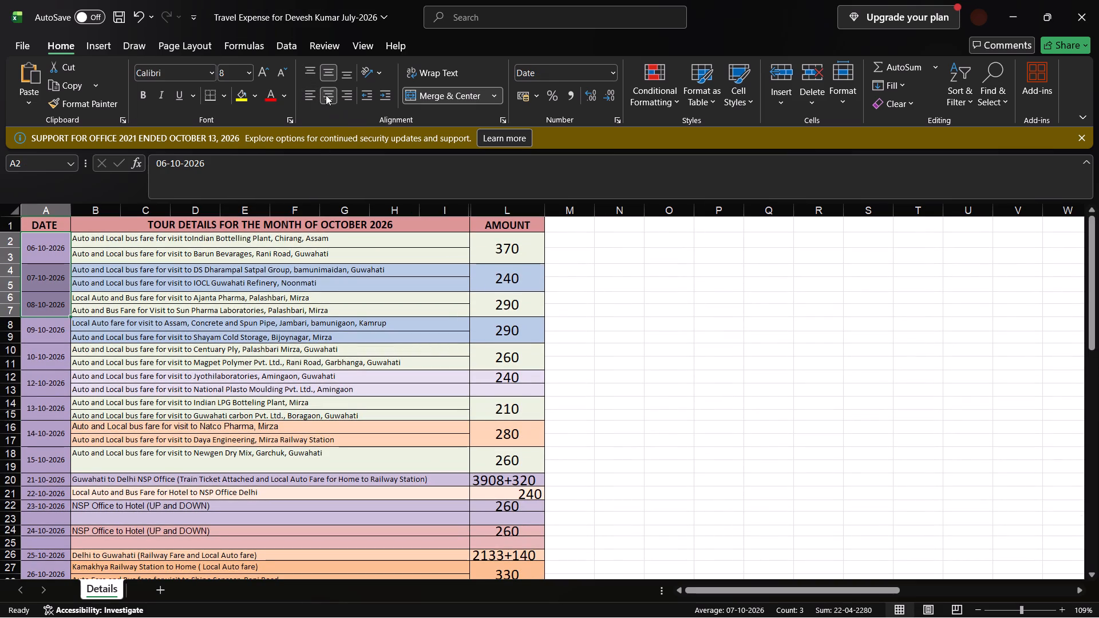
left_click(326, 95)
left_click(326, 95)
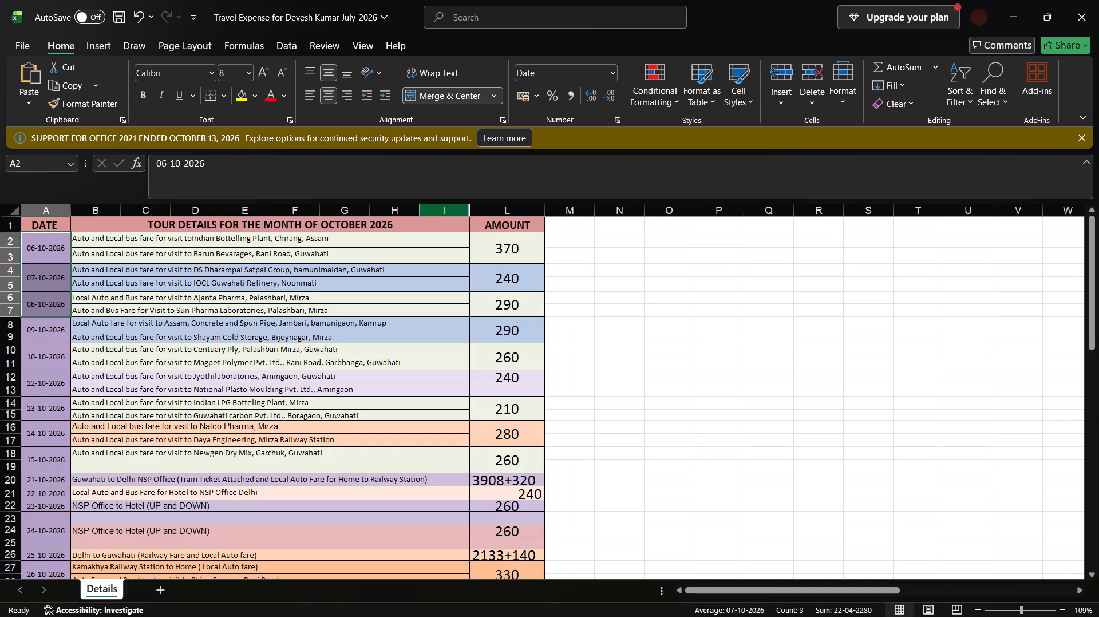
left_click(612, 418)
Split merged cell B18:I19 into separate merged rows B18:I18 and B19:I19, and left-align the Newgen Dry Mix description.
left_click(220, 461)
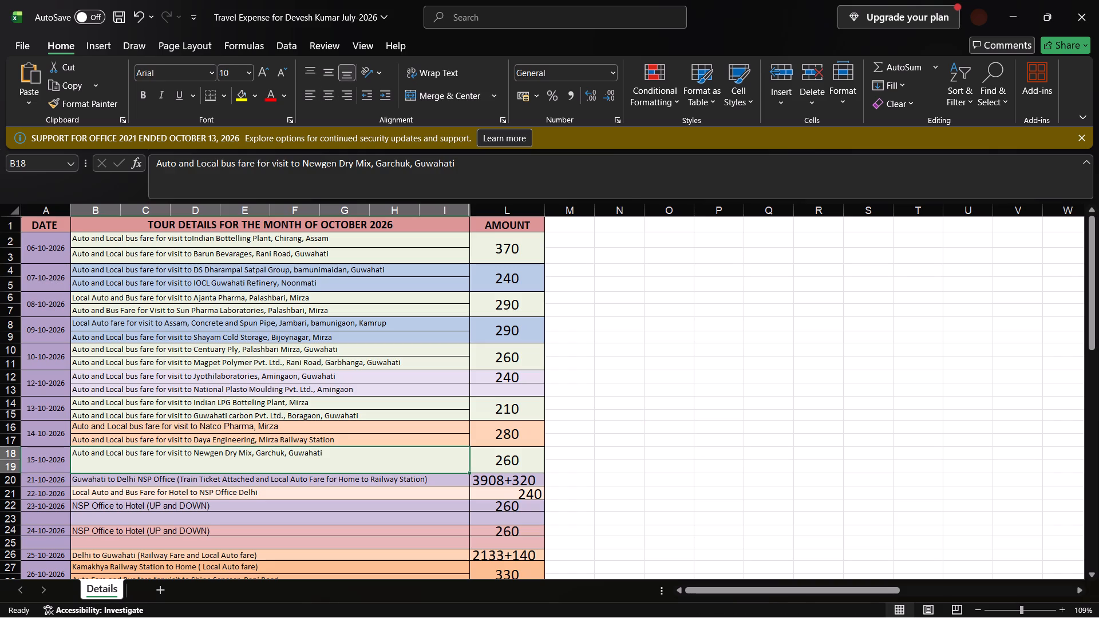
left_click(439, 91)
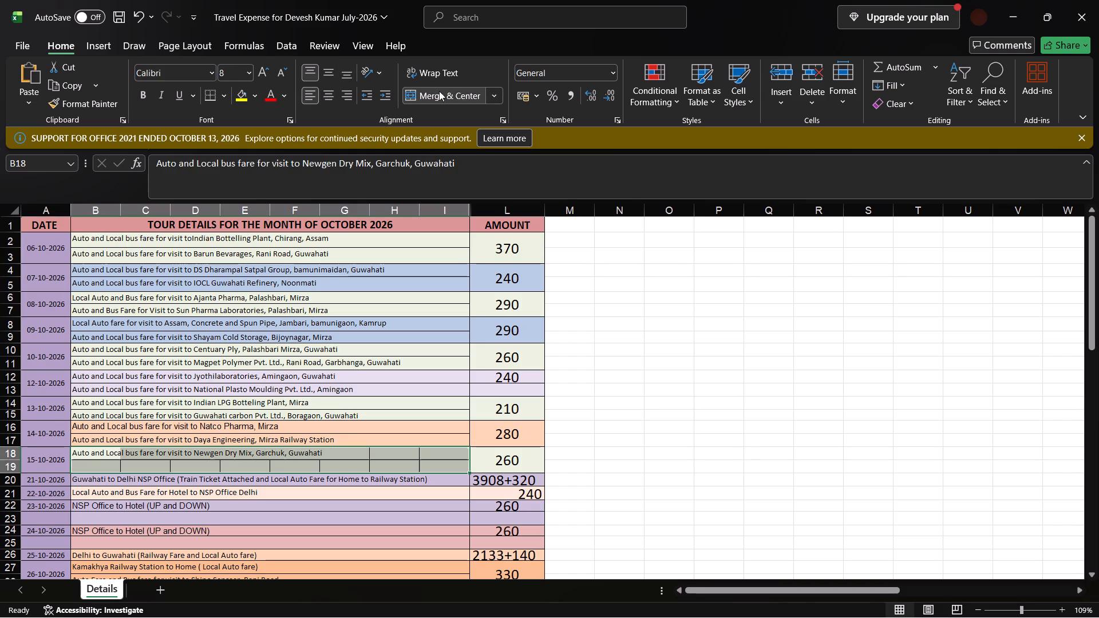
left_click_drag(89, 449, 426, 451)
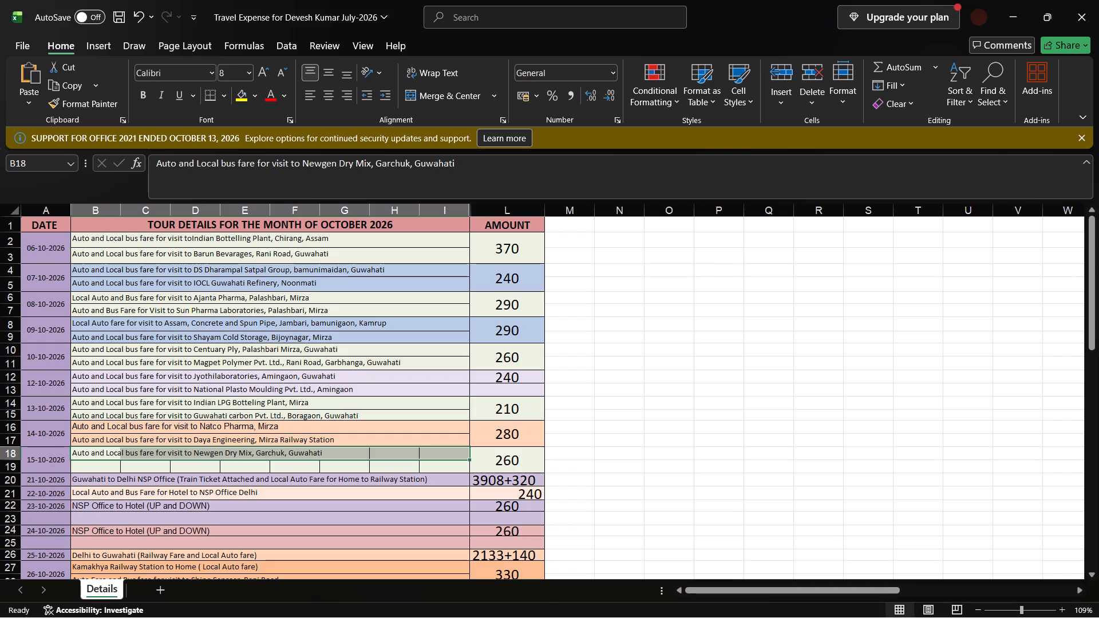
left_click(438, 92)
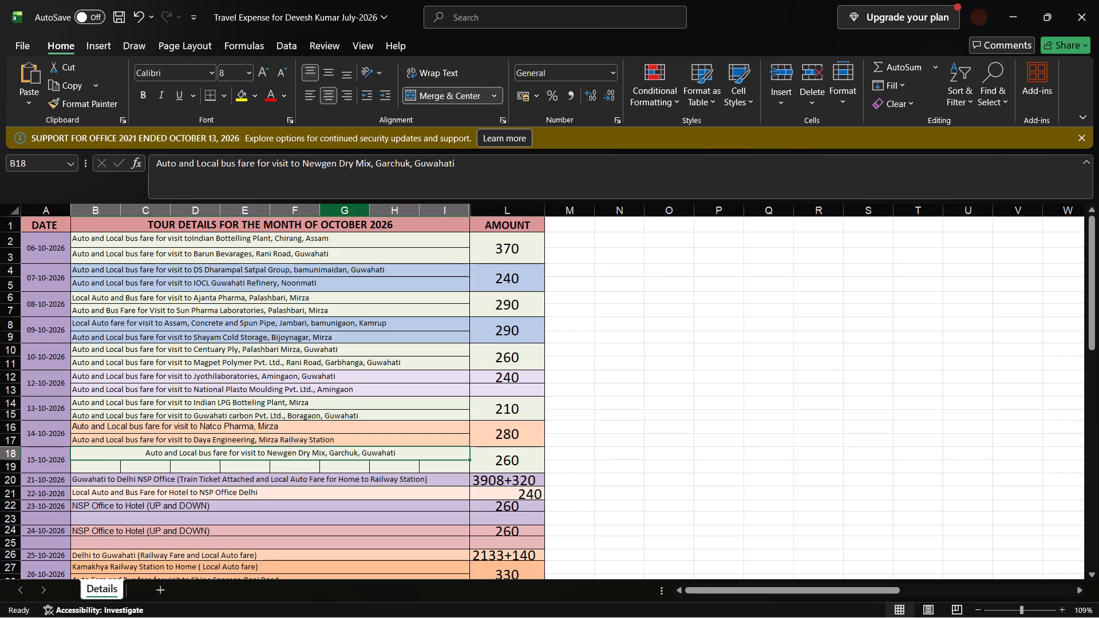
left_click_drag(96, 462, 451, 463)
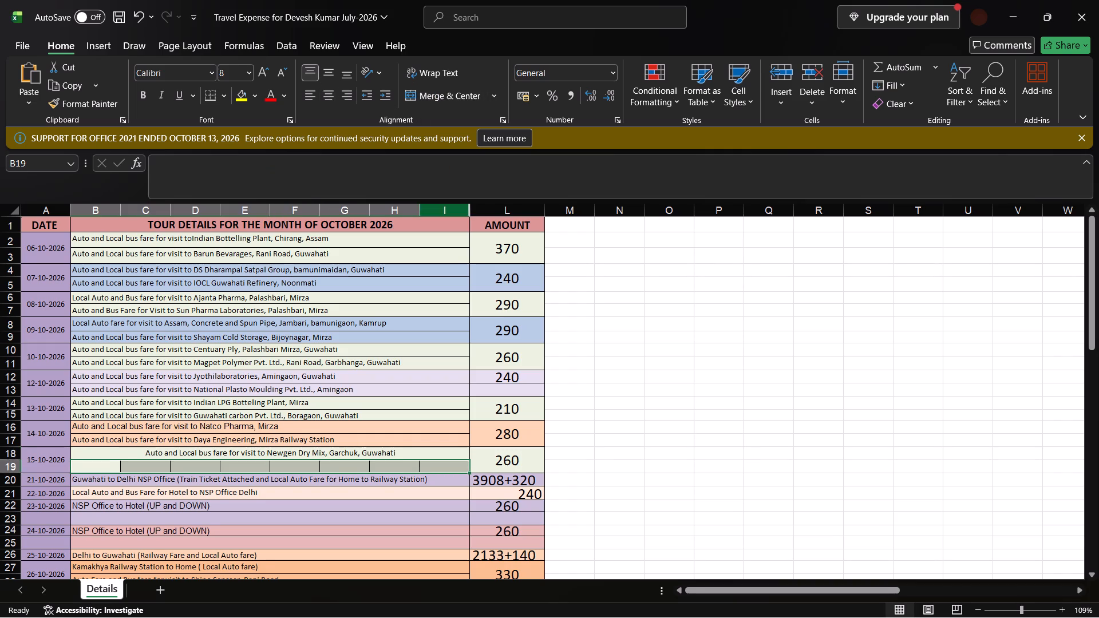
left_click(421, 96)
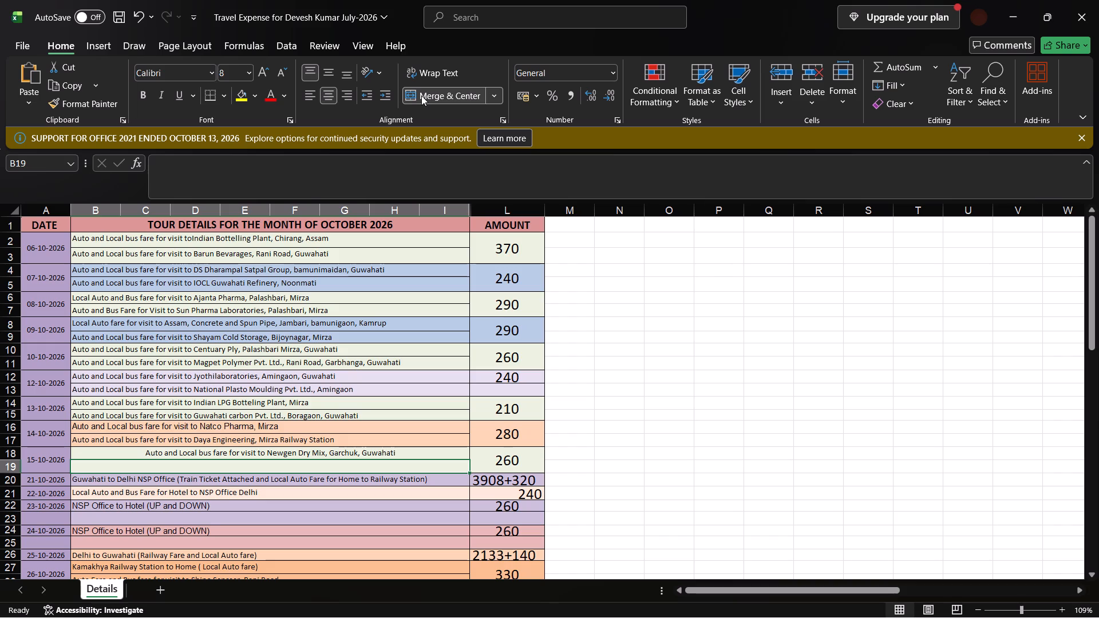
left_click(159, 453)
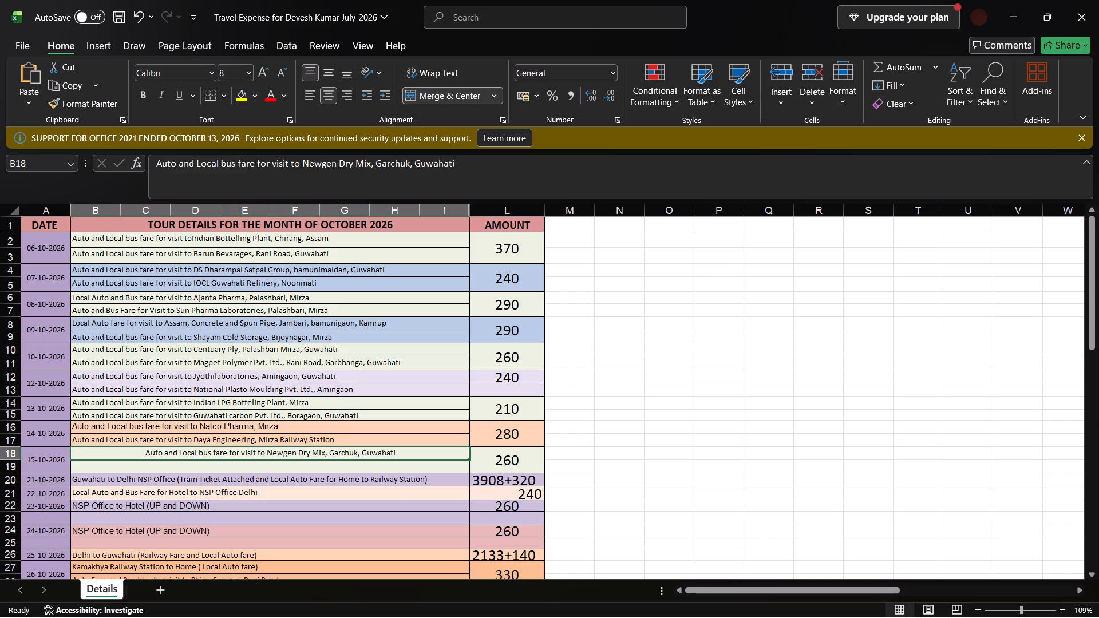
left_click(313, 92)
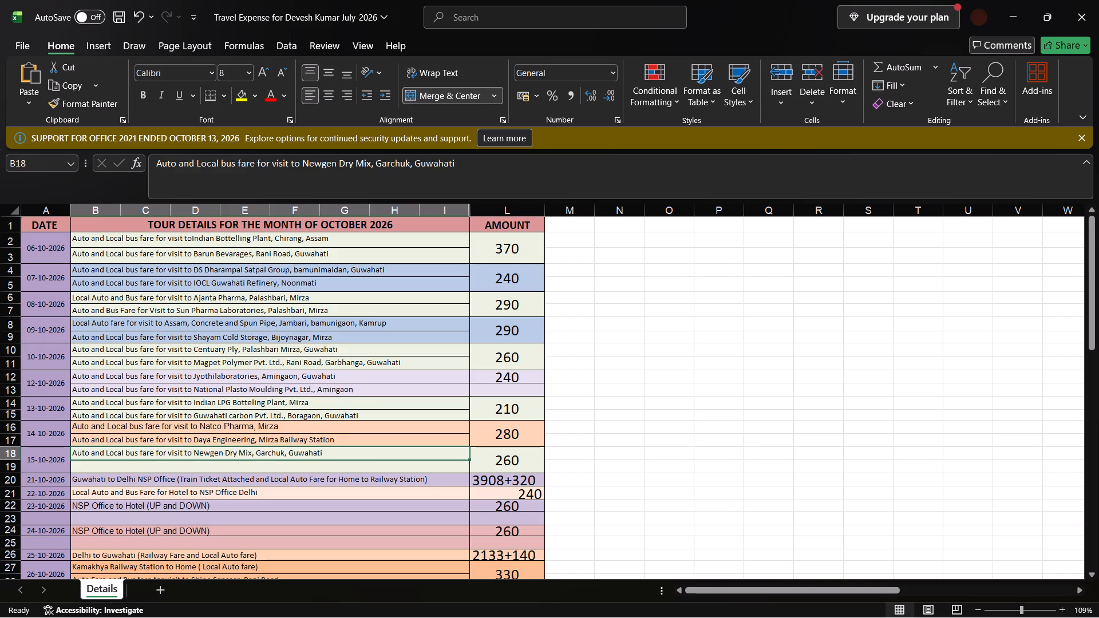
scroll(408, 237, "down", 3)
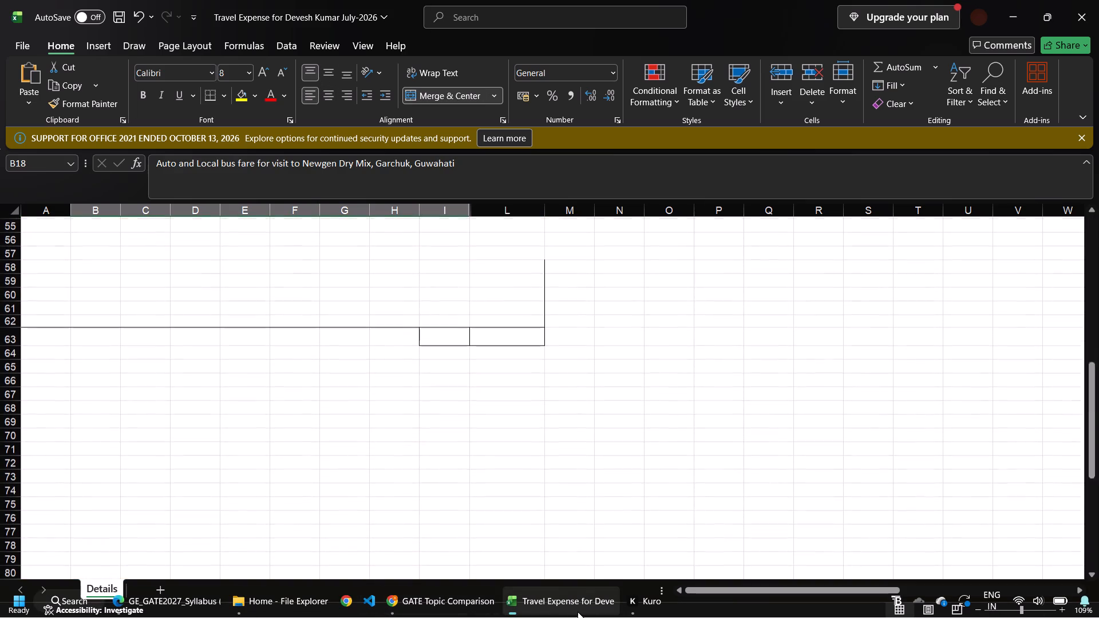
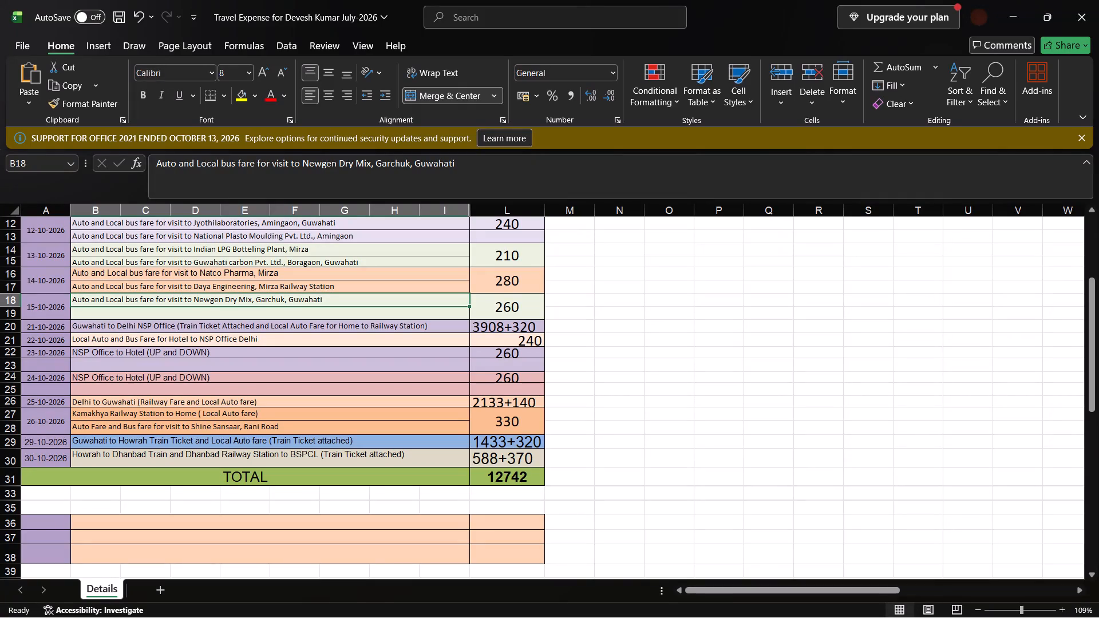
Move the 25-10-2026 Delhi to Guwahati entry, columns A to L, up from row 26 into row 25.
left_click_drag(45, 405, 498, 405)
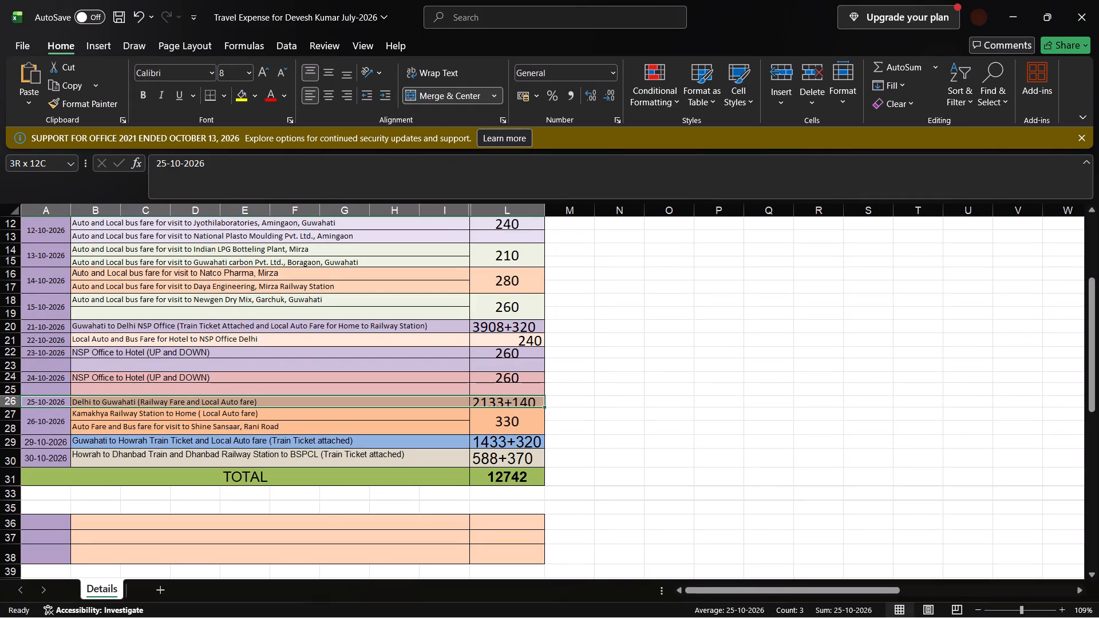
left_click_drag(498, 405, 500, 403)
left_click_drag(544, 396, 540, 385)
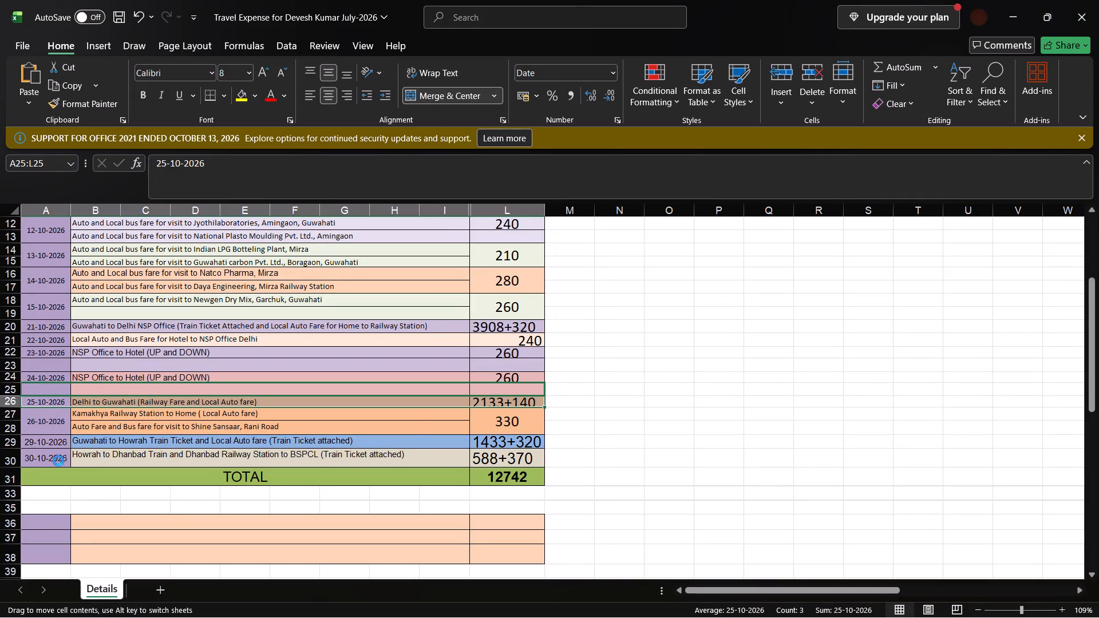
Move the 26-10-2026 to 30-10-2026 entries in A27:L30 up one row to start at row 26, allowing merged cells to unmerge.
left_click_drag(45, 421, 319, 461)
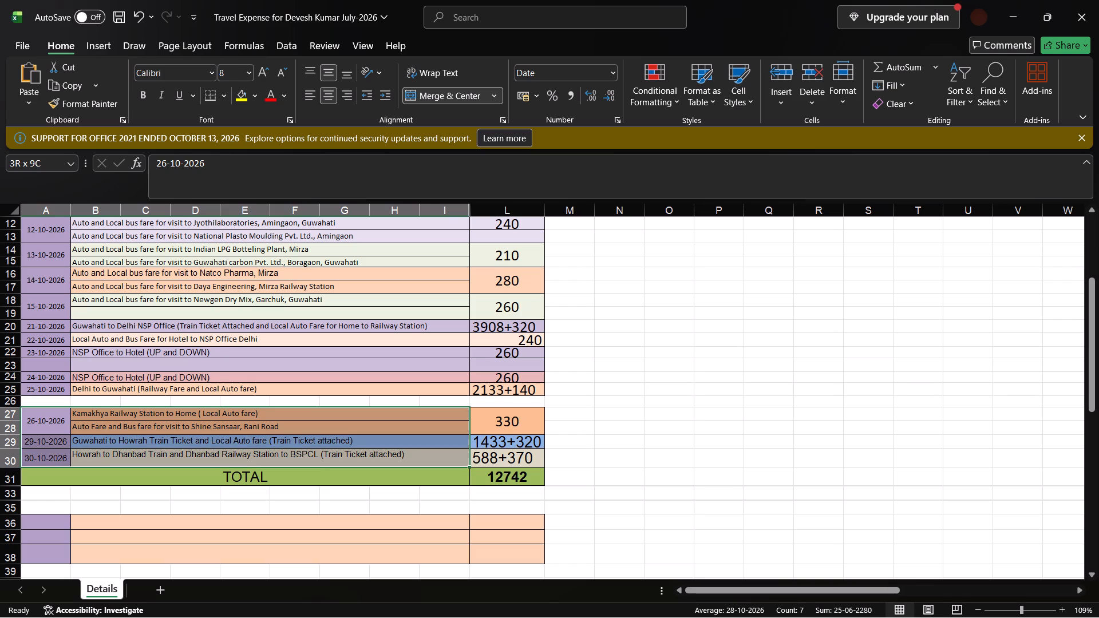
left_click_drag(319, 461, 495, 452)
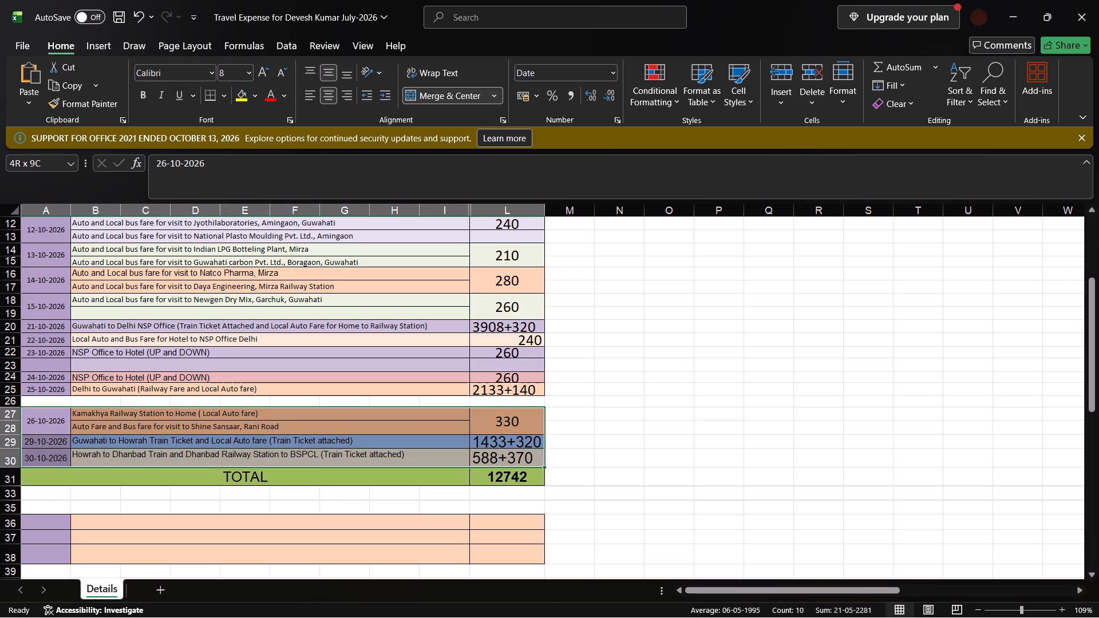
left_click_drag(495, 452, 508, 454)
left_click_drag(544, 407, 543, 399)
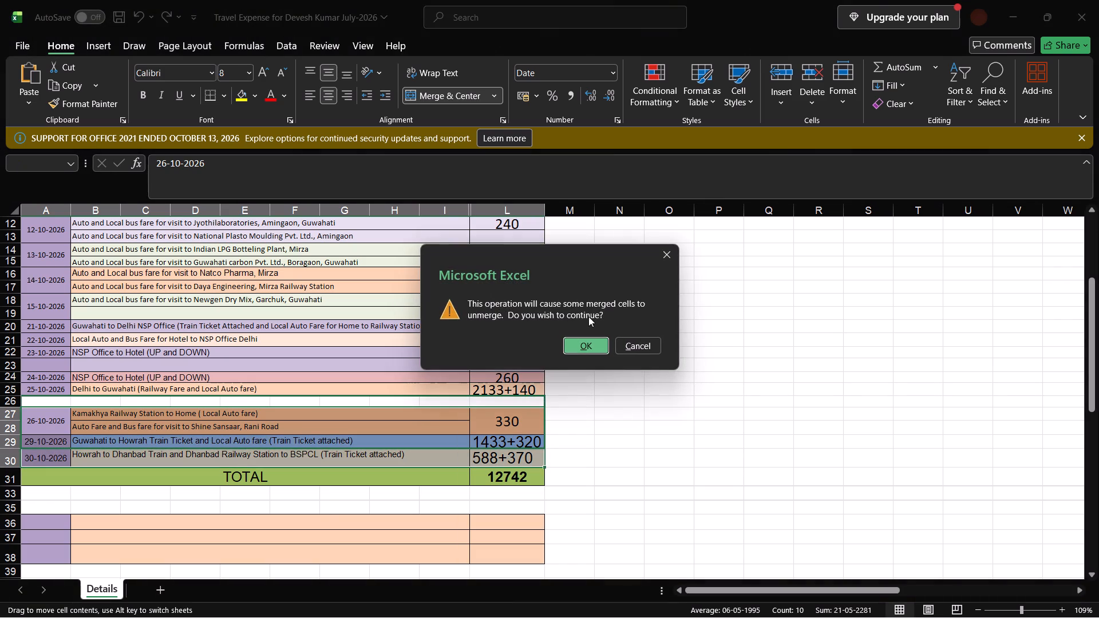
left_click(583, 342)
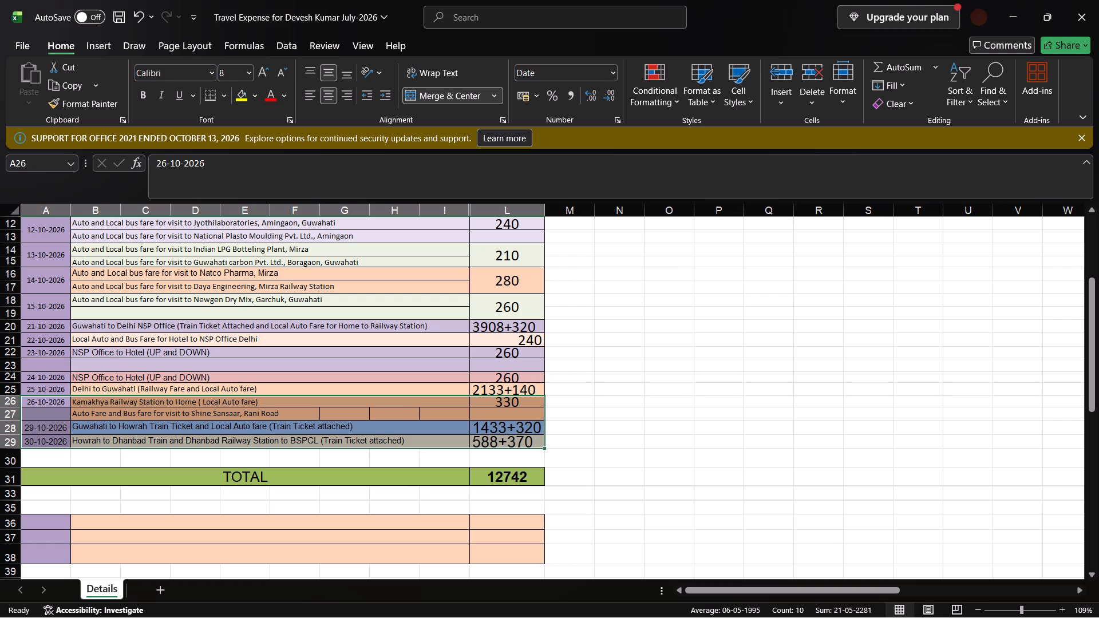
Move the TOTAL row with its amount up from row 31 into row 30, directly below the 30-10-2026 entry.
left_click(37, 476)
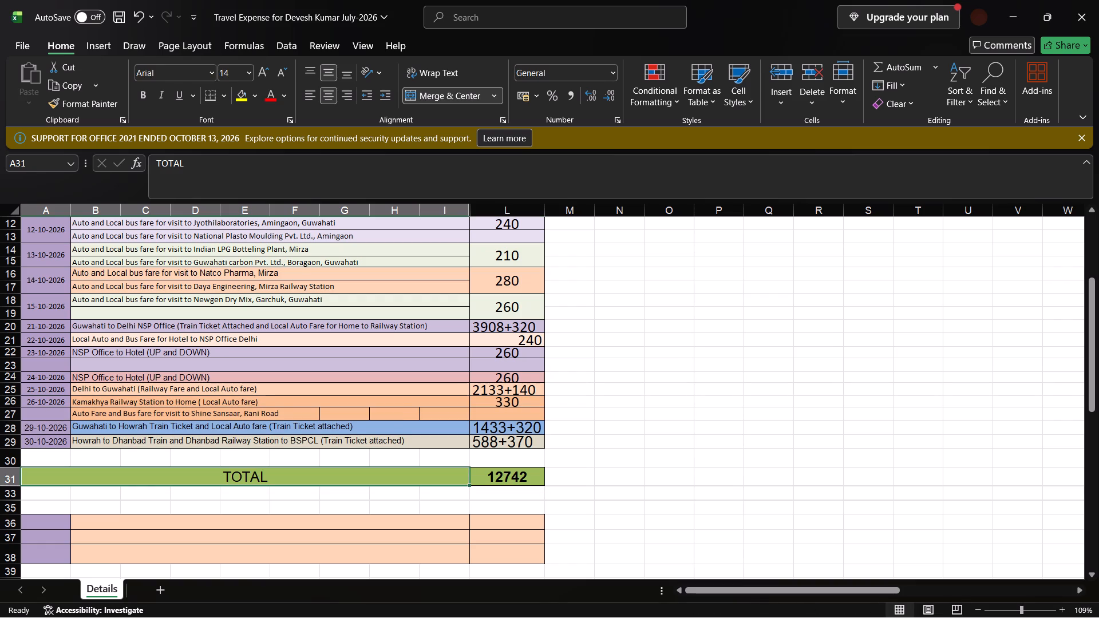
left_click_drag(375, 482, 512, 476)
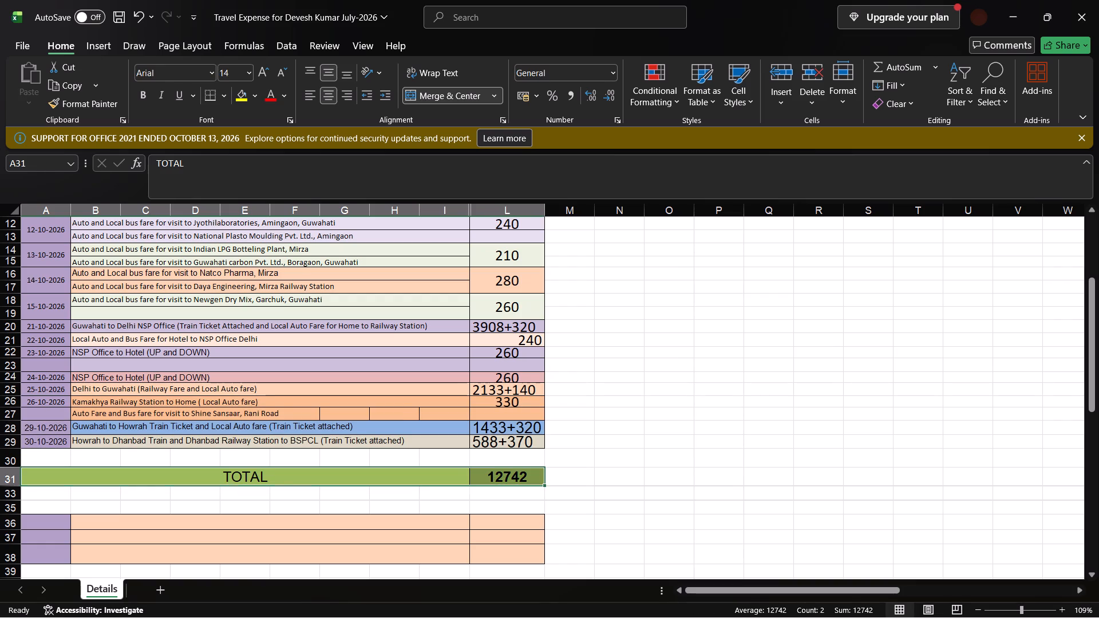
left_click_drag(544, 467, 542, 459)
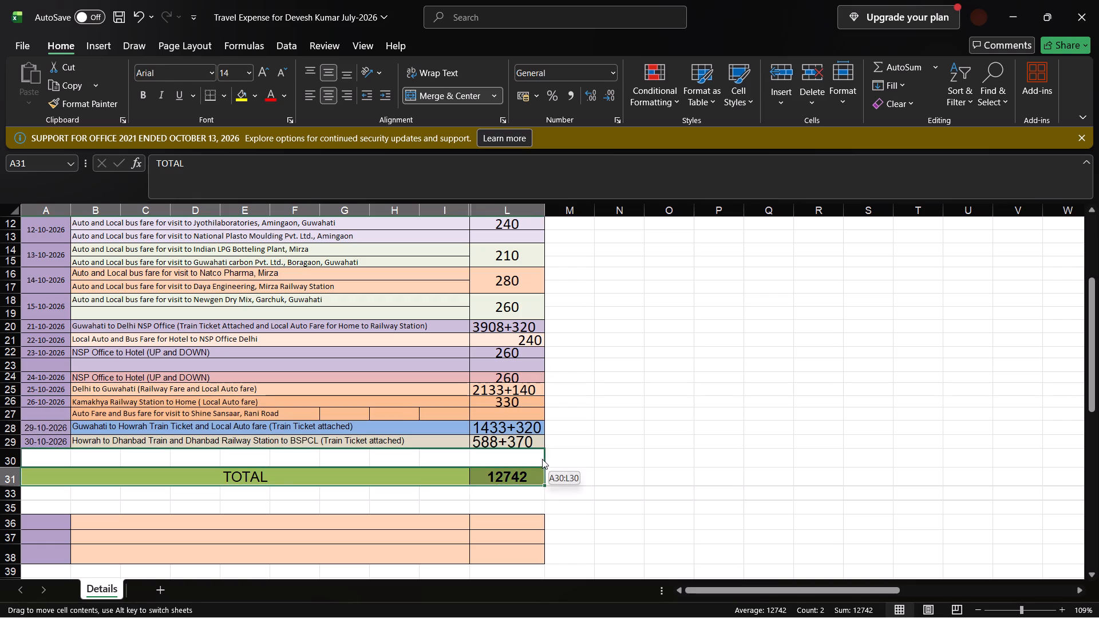
left_click_drag(542, 459, 542, 458)
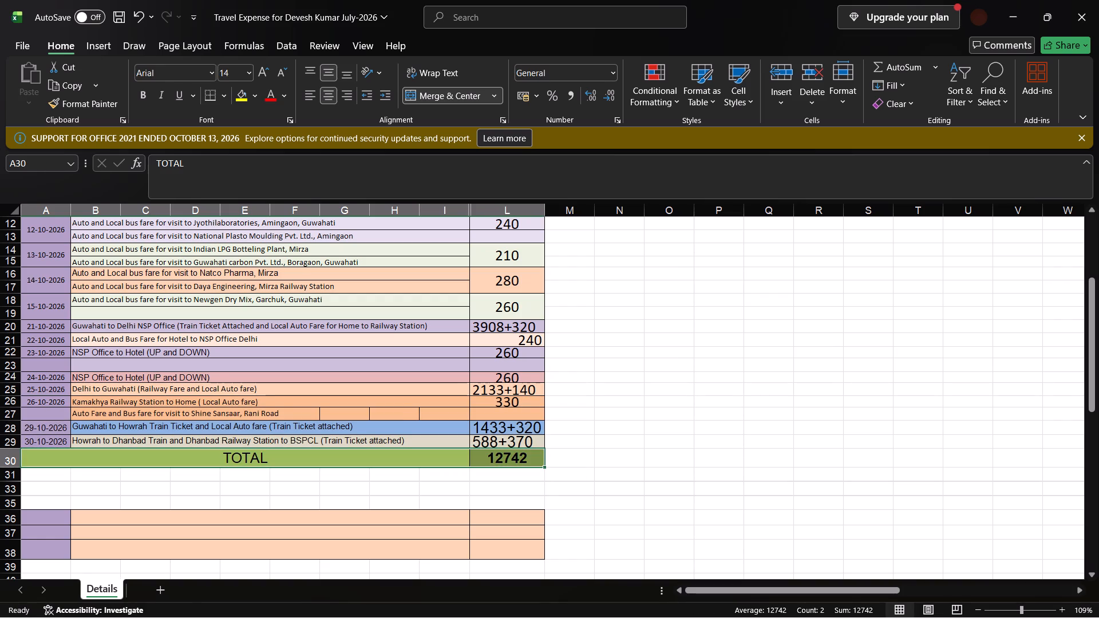
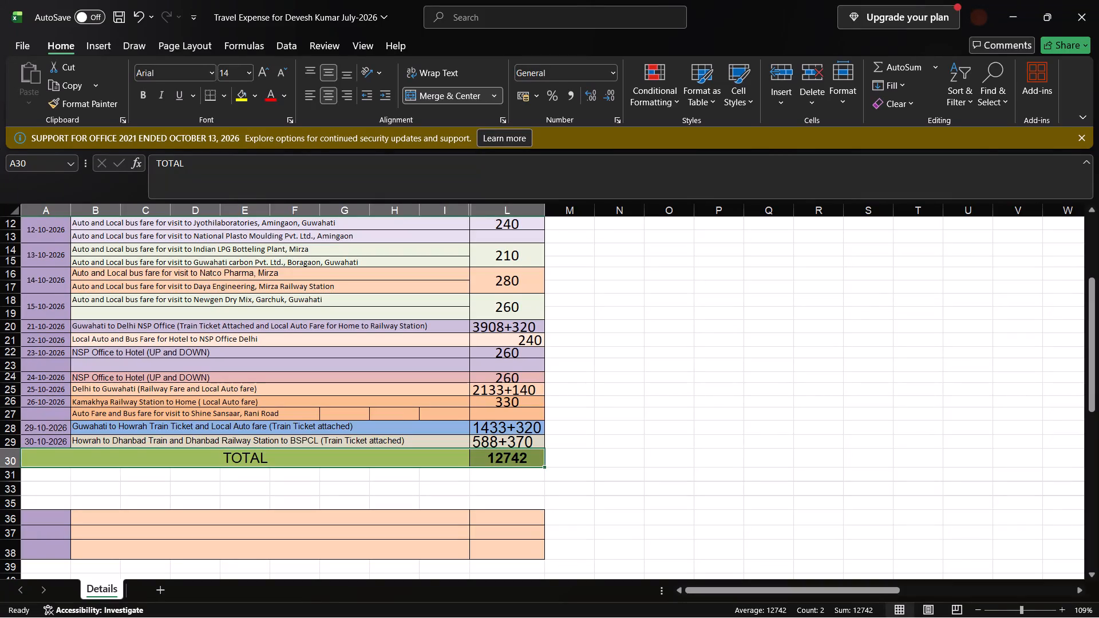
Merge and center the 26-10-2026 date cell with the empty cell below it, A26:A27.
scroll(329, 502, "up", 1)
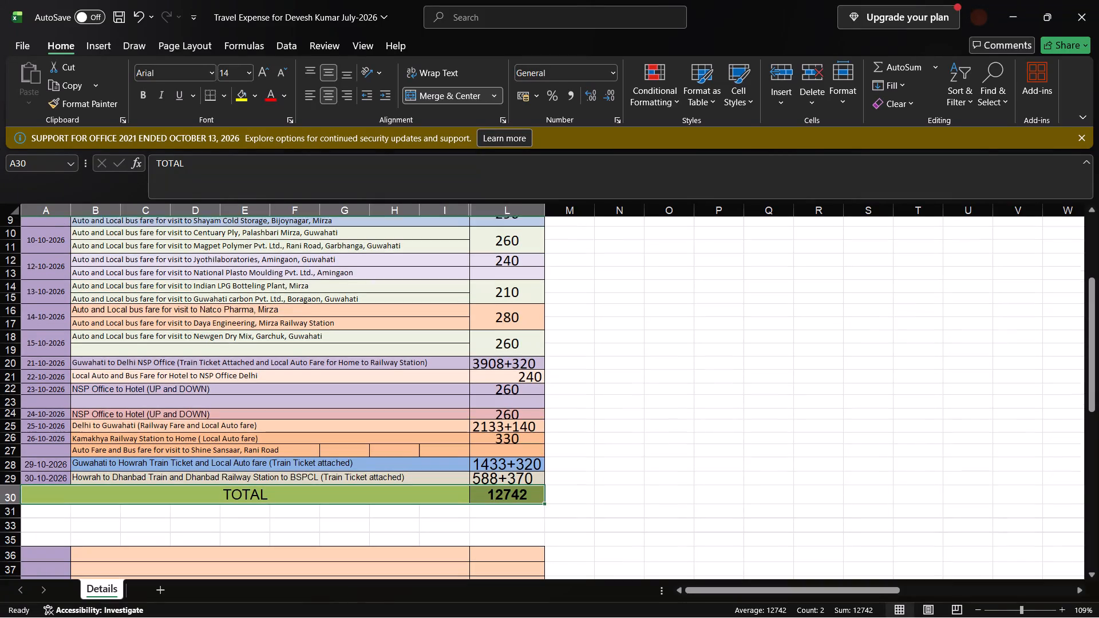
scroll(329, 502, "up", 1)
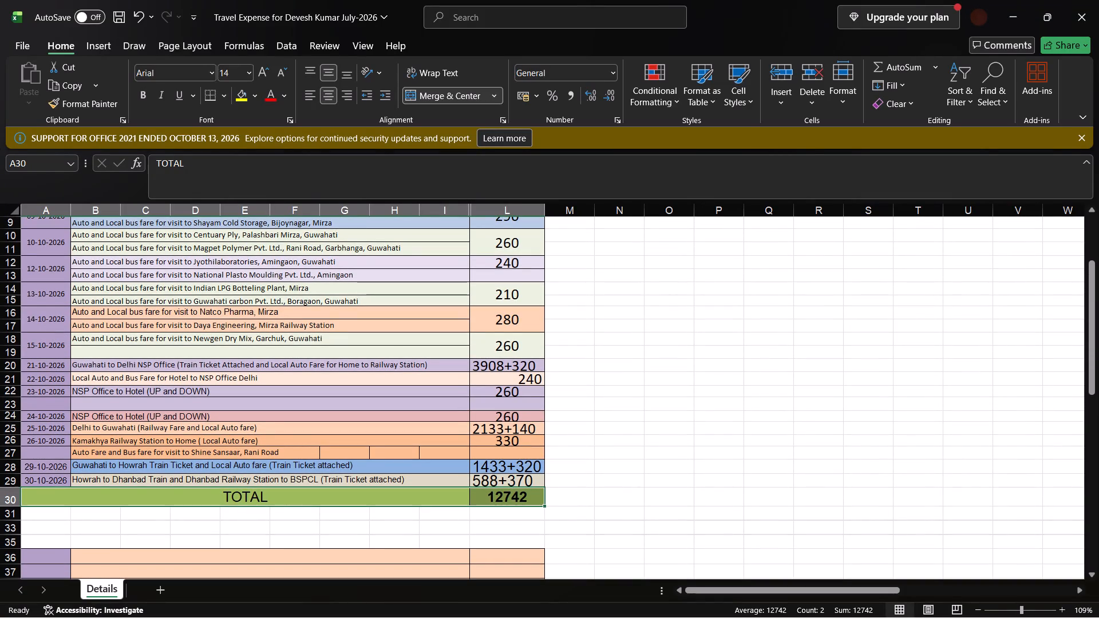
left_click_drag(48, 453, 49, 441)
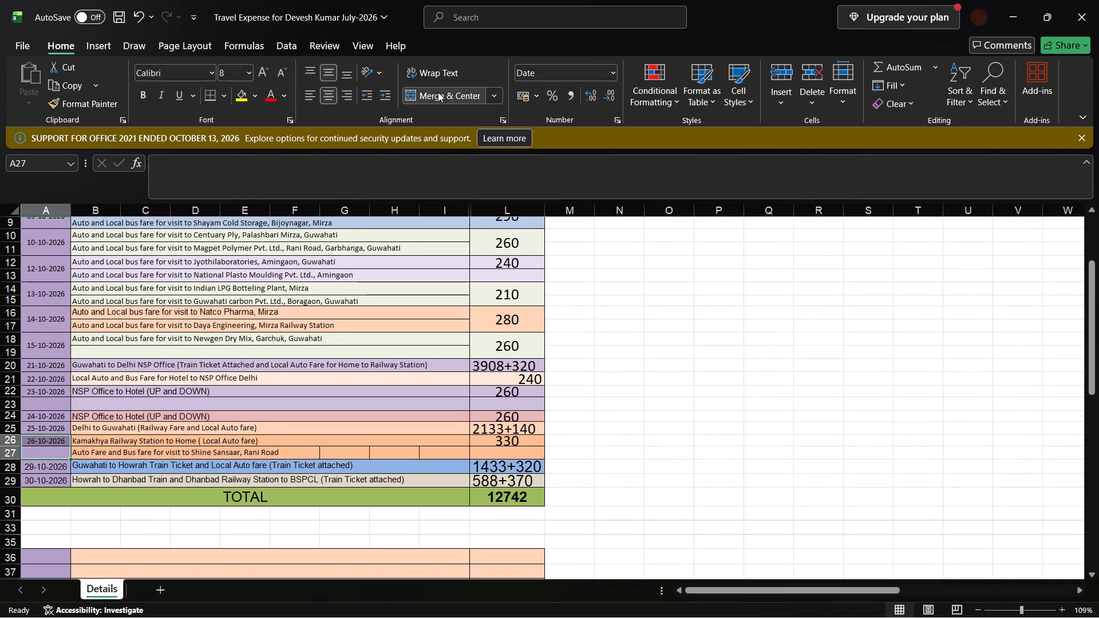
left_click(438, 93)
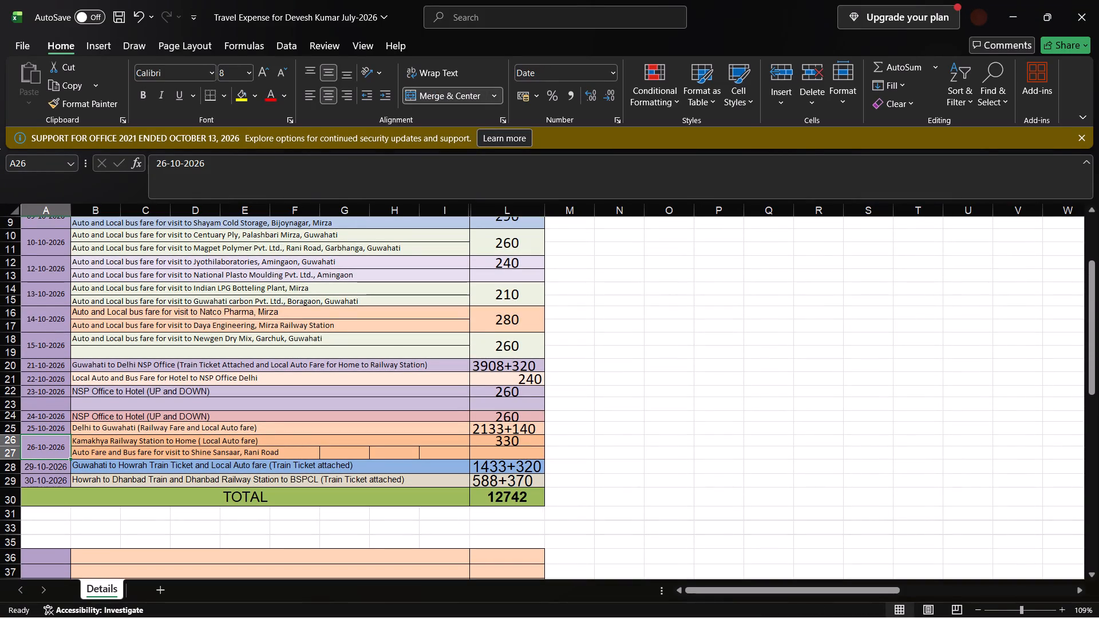
Move the 24-10-2026 entry through the TOTAL row, A24:L30, up one row to start at row 23, allowing merged cells to unmerge.
left_click_drag(35, 417, 501, 487)
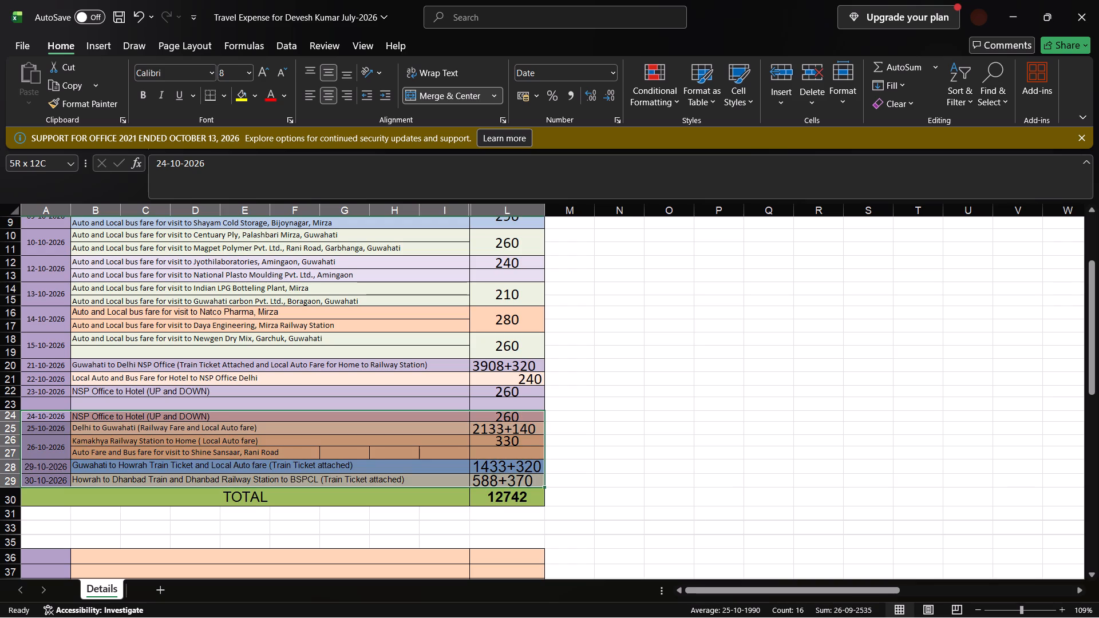
left_click_drag(501, 487, 500, 497)
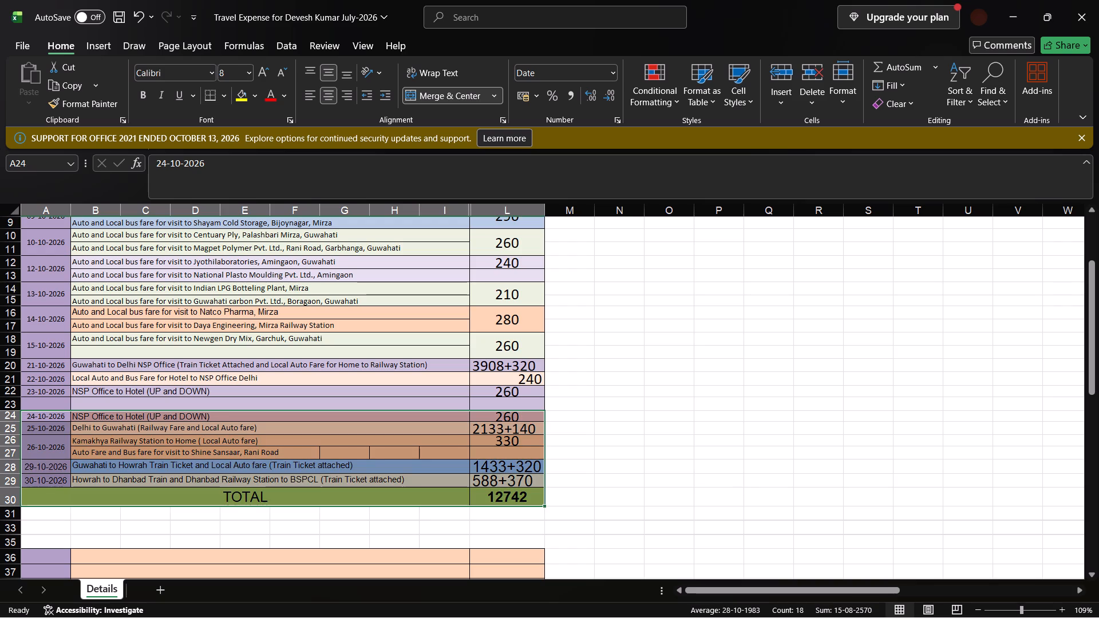
left_click_drag(544, 413, 542, 405)
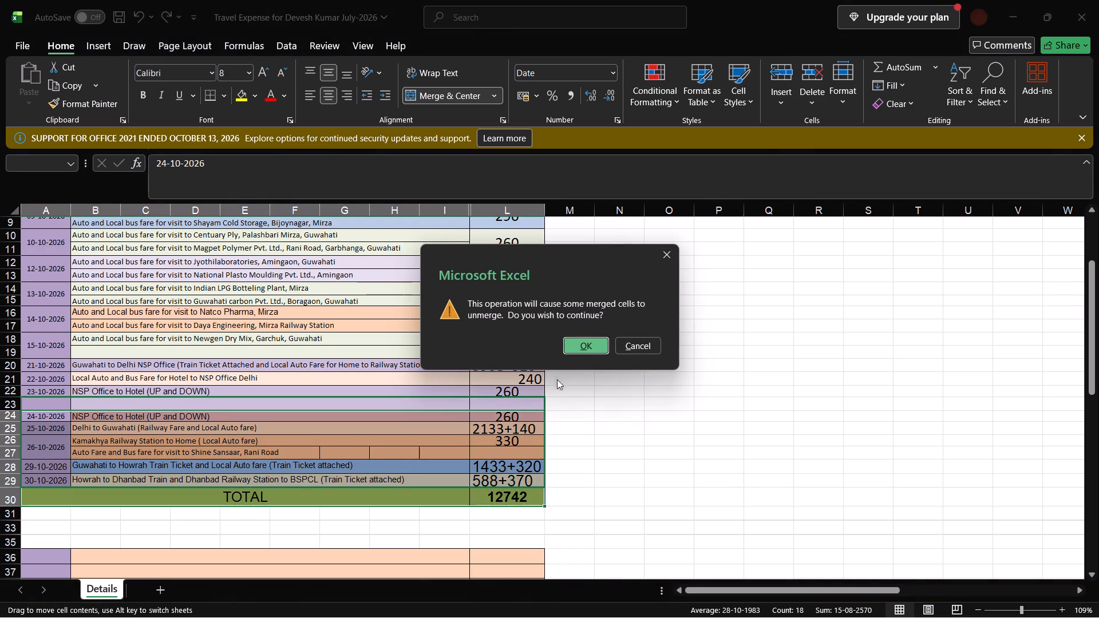
left_click(590, 348)
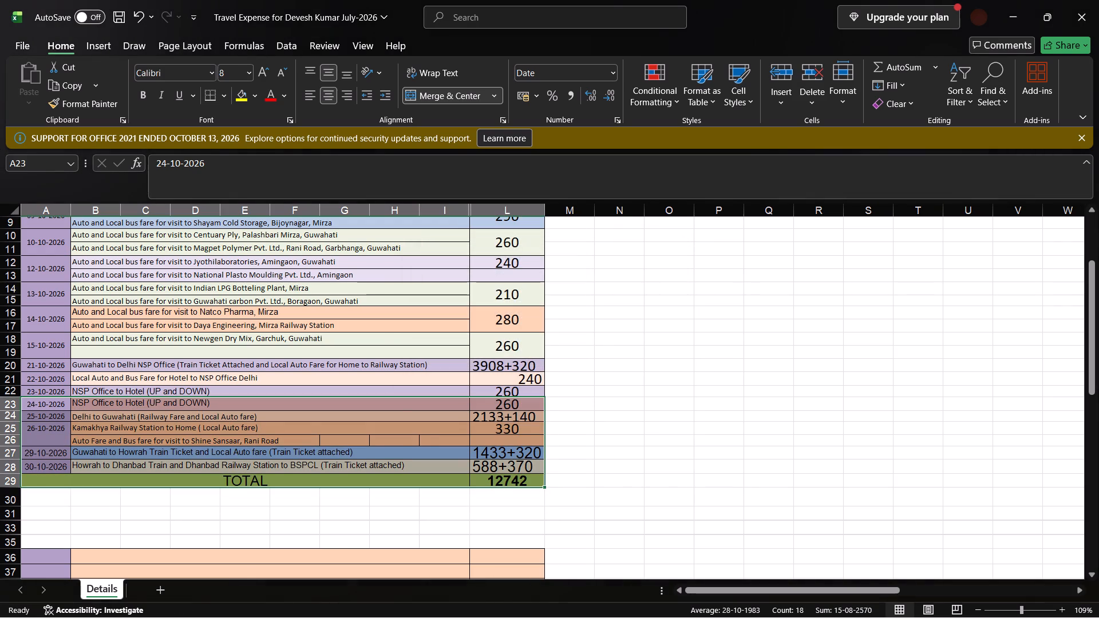
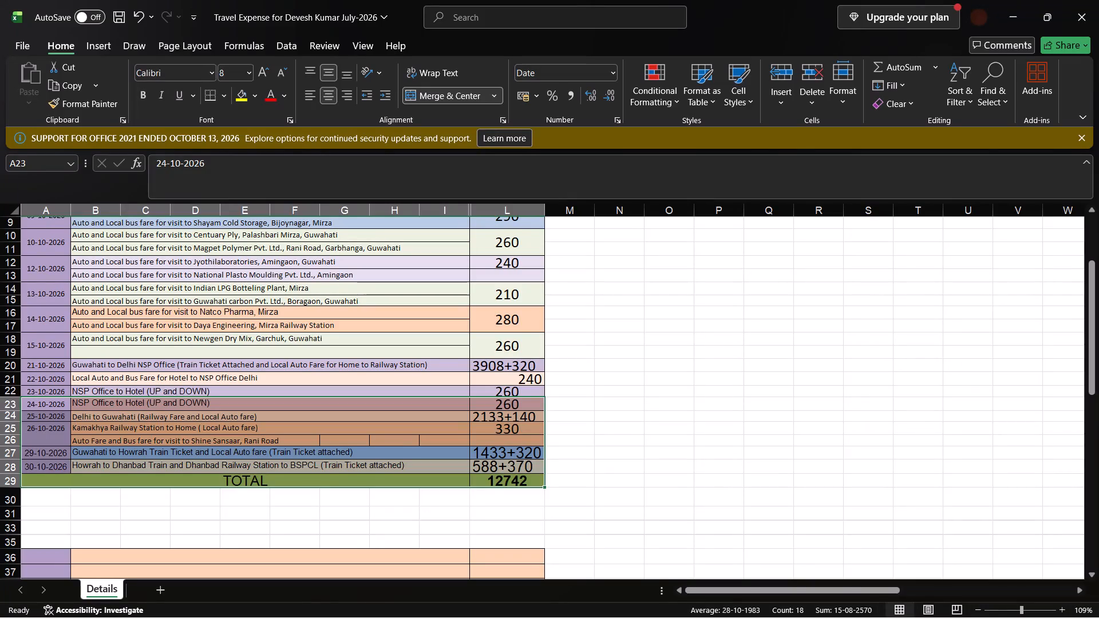
Merge the Shine Sansaar, Rani Road description row across B26:I26 and left-align its text.
left_click(451, 441)
left_click_drag(451, 441, 126, 445)
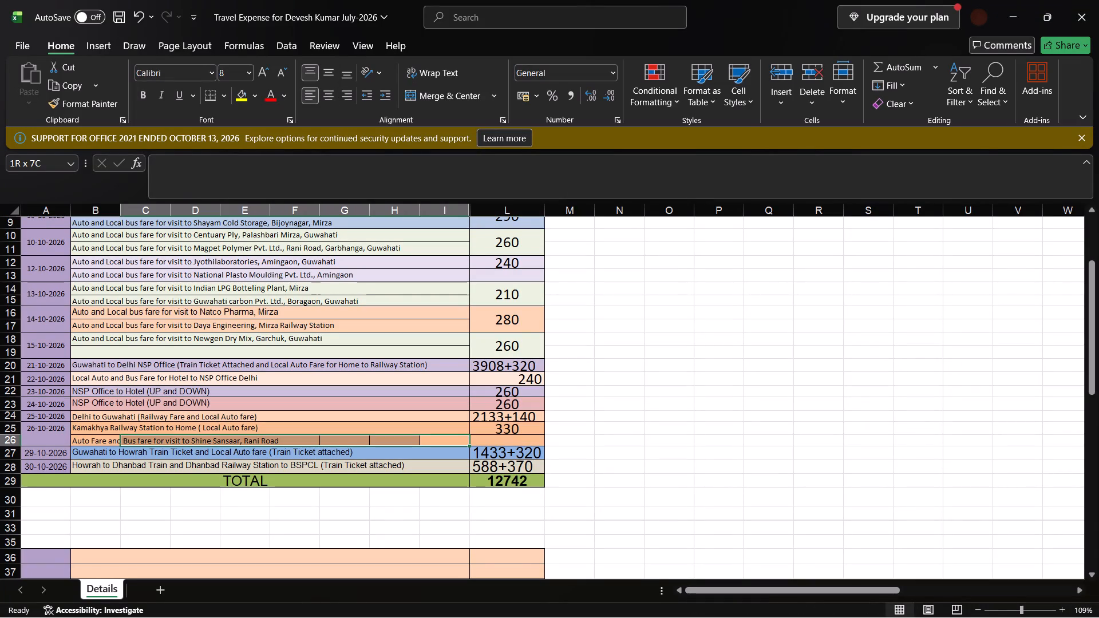
left_click_drag(126, 445, 97, 441)
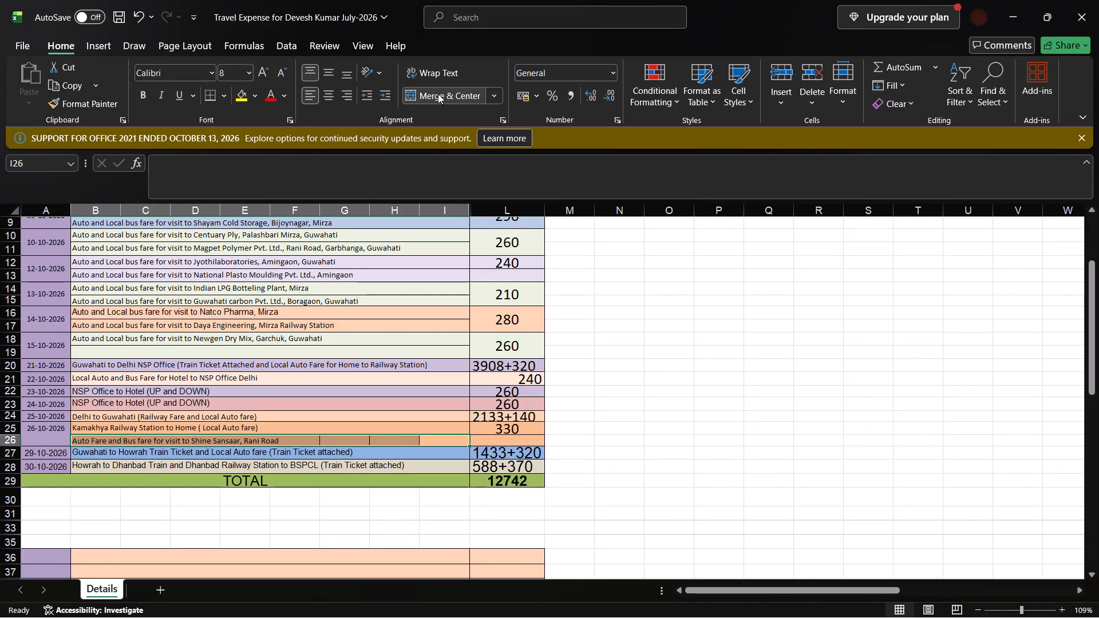
left_click(438, 96)
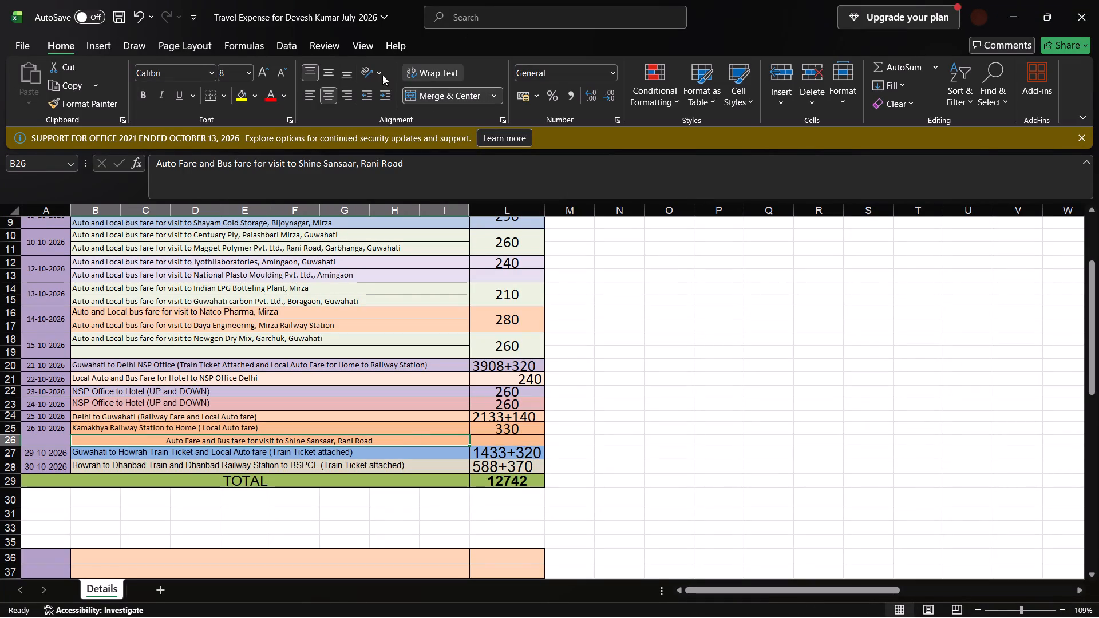
left_click(308, 92)
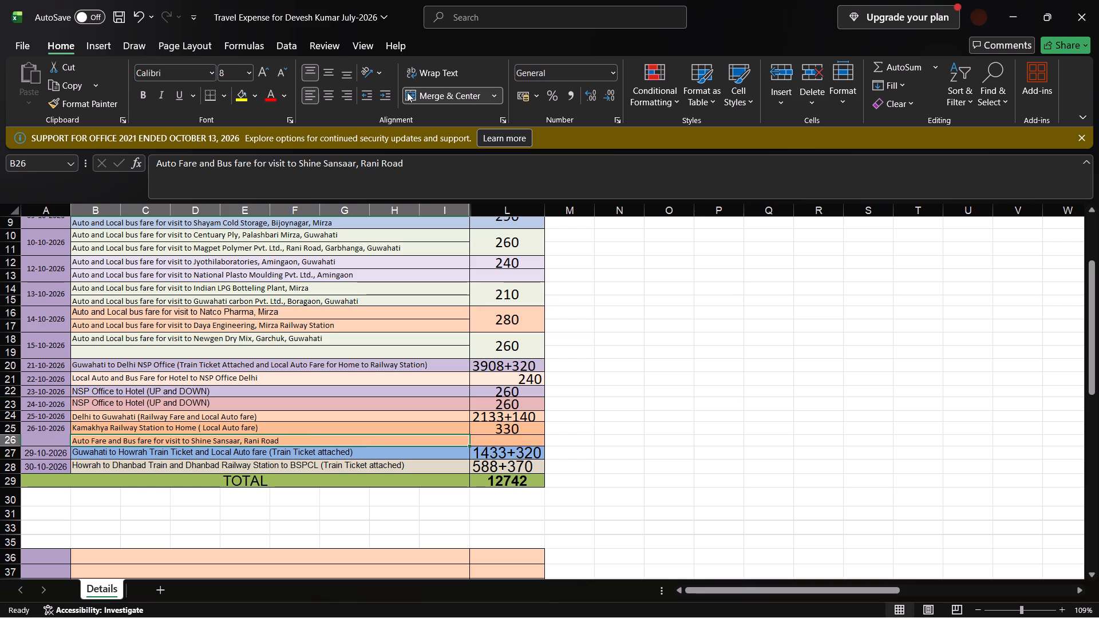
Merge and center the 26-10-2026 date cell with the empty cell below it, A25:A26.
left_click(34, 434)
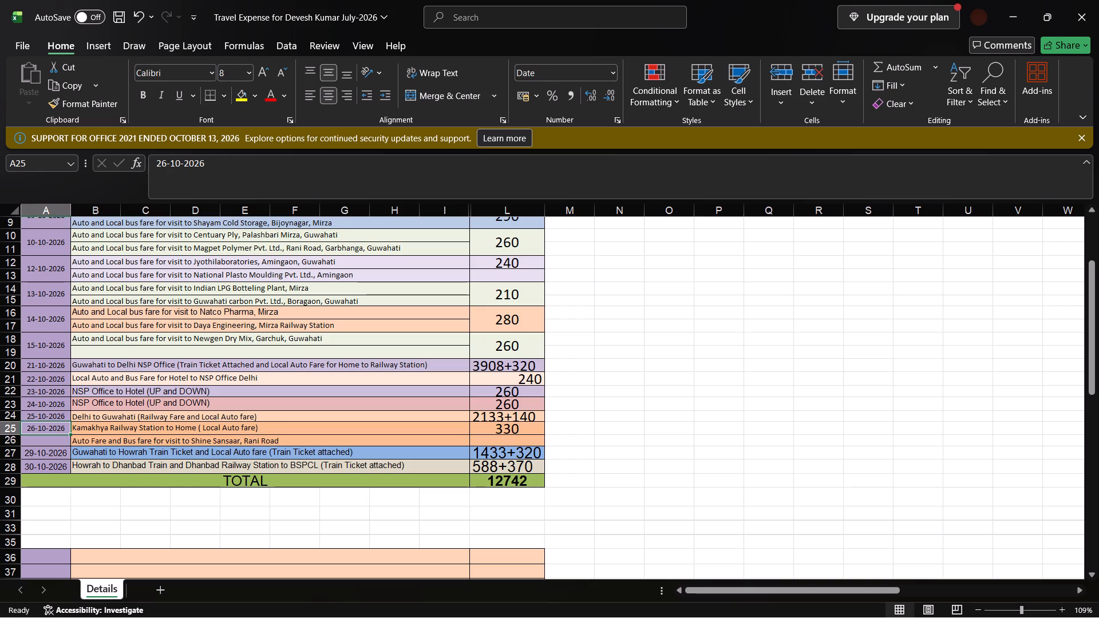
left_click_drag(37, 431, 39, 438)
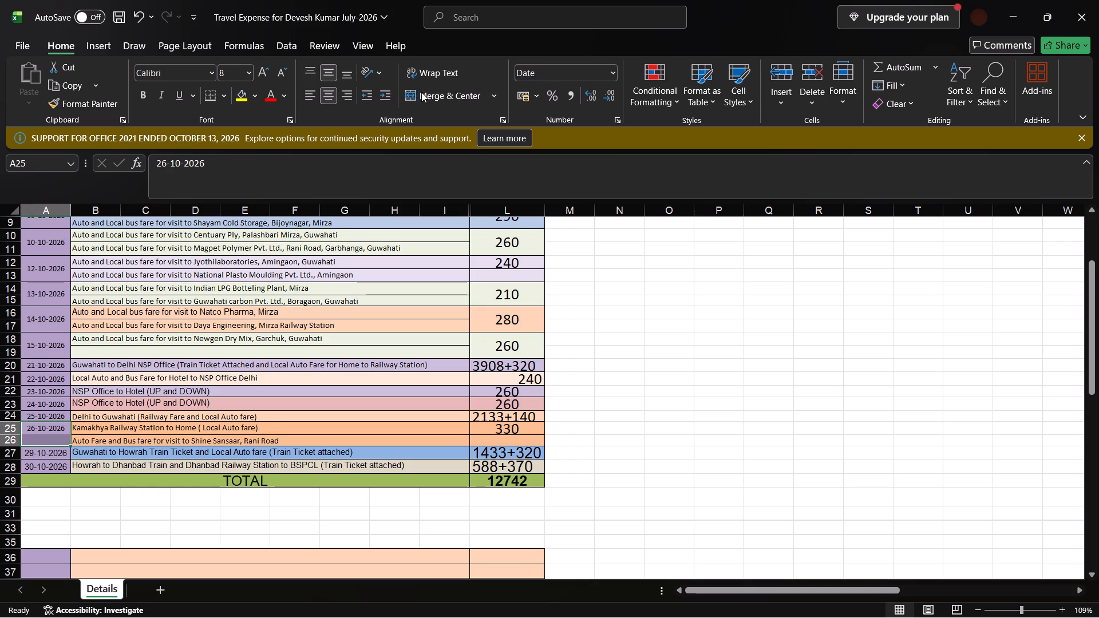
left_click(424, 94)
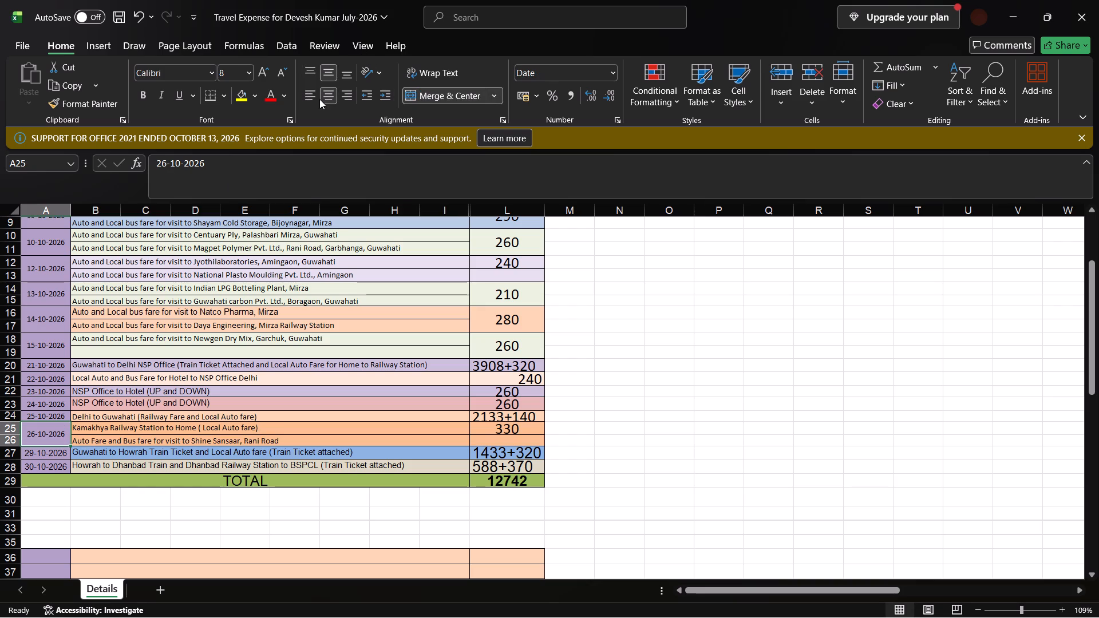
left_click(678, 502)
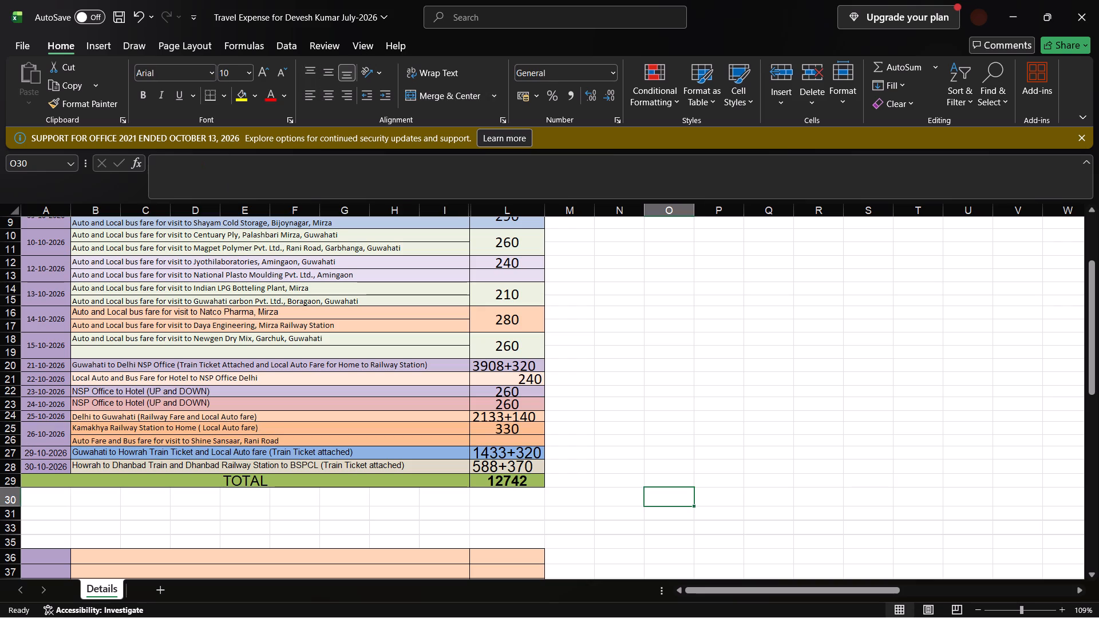
Unmerge the 15-10-2026 date cell A18:A19 and its amount cell L18:L19.
scroll(369, 412, "up", 1)
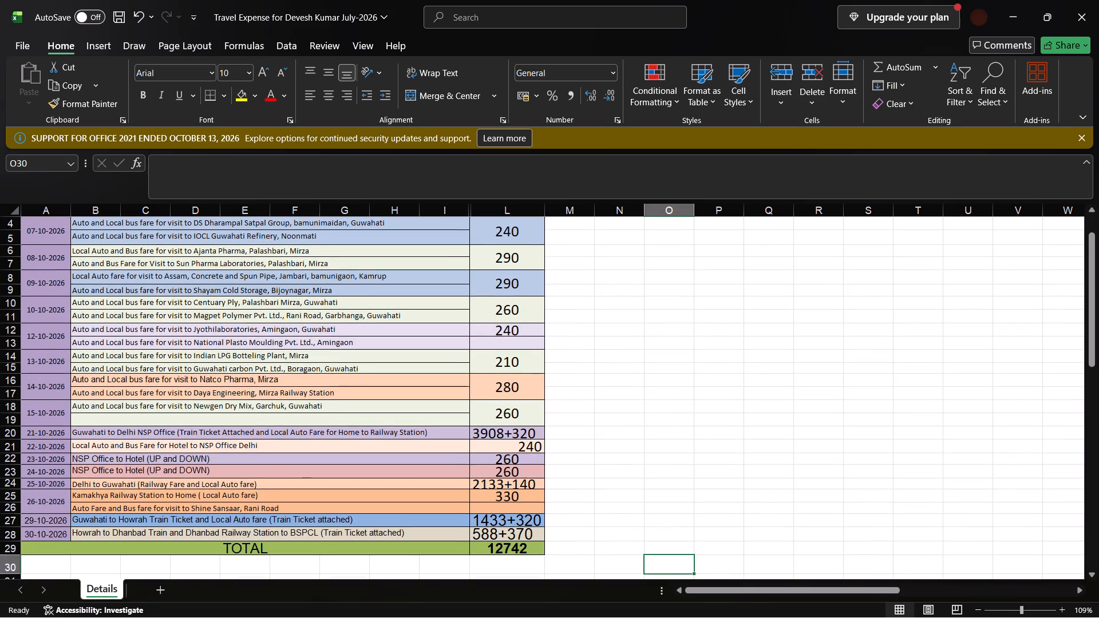
left_click(54, 418)
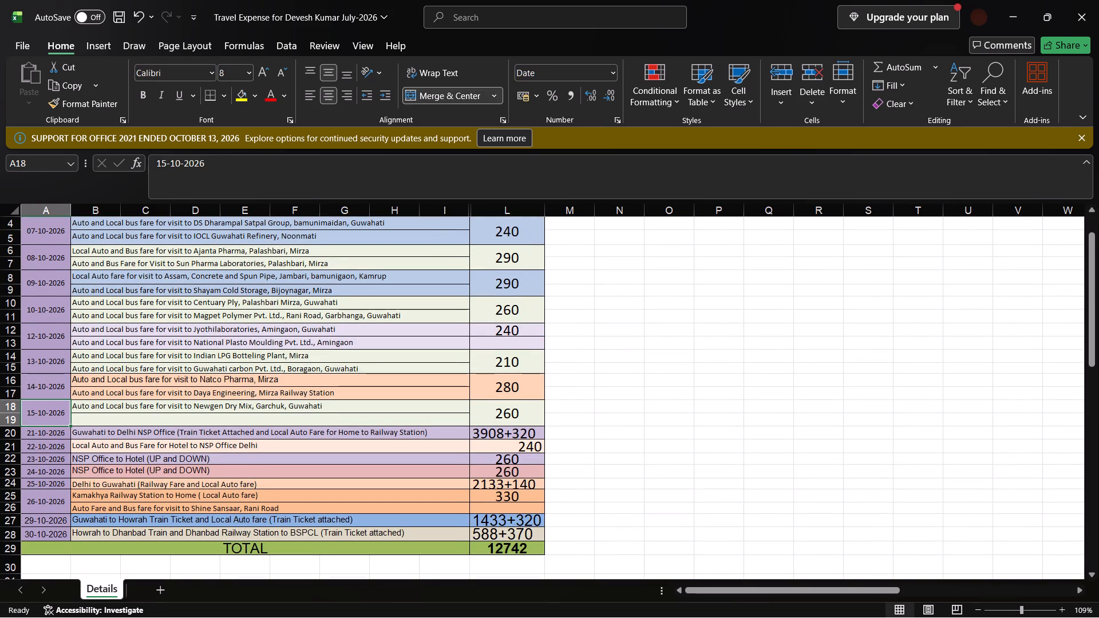
left_click(437, 98)
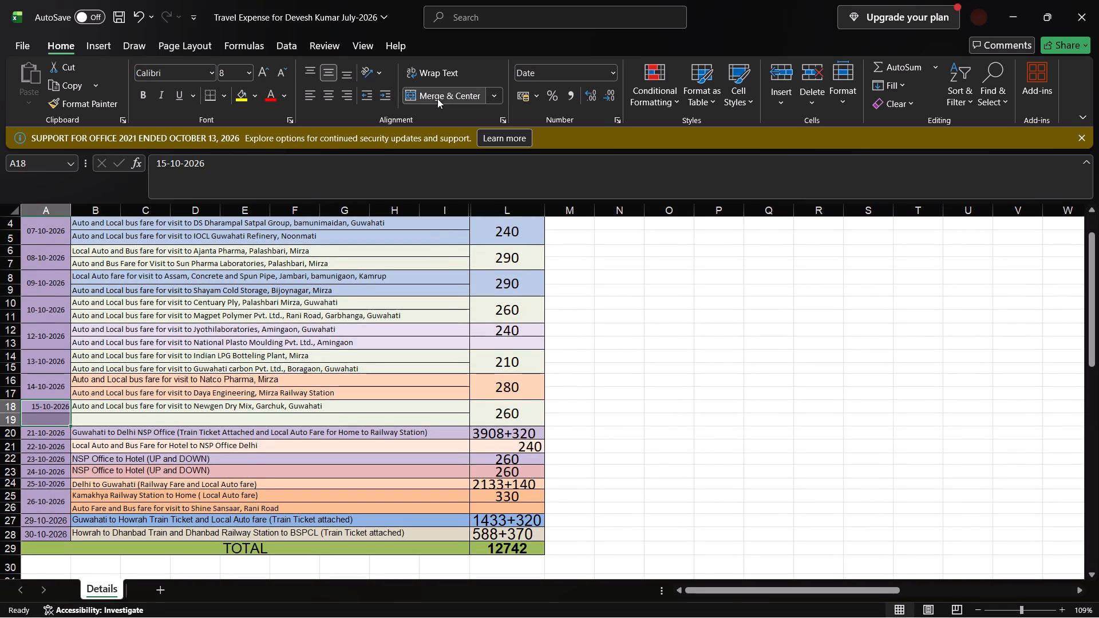
left_click(489, 419)
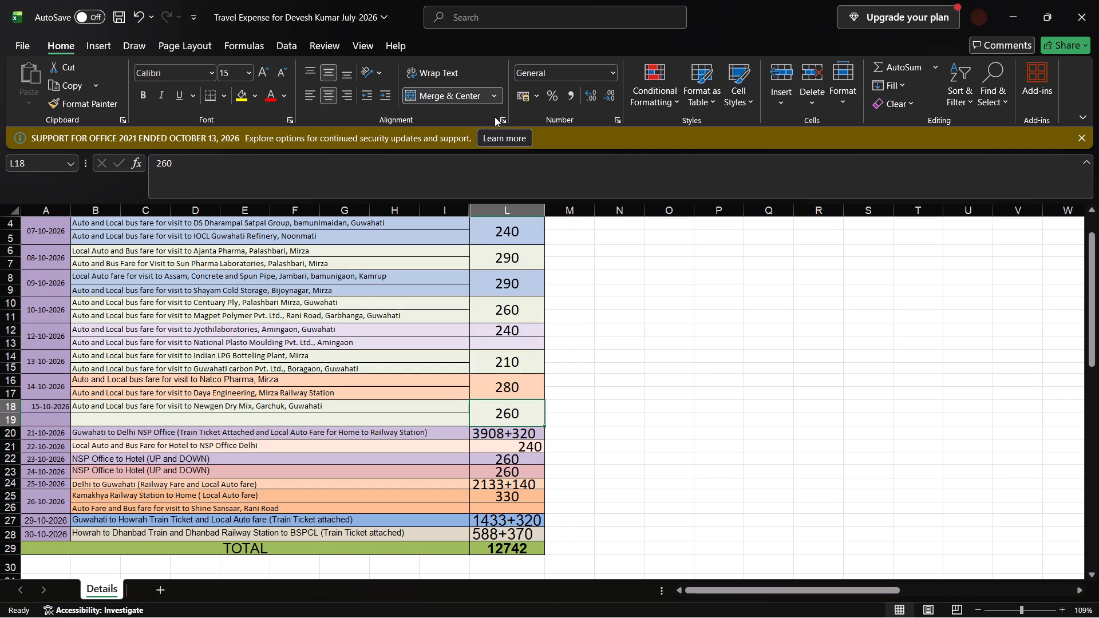
left_click(453, 96)
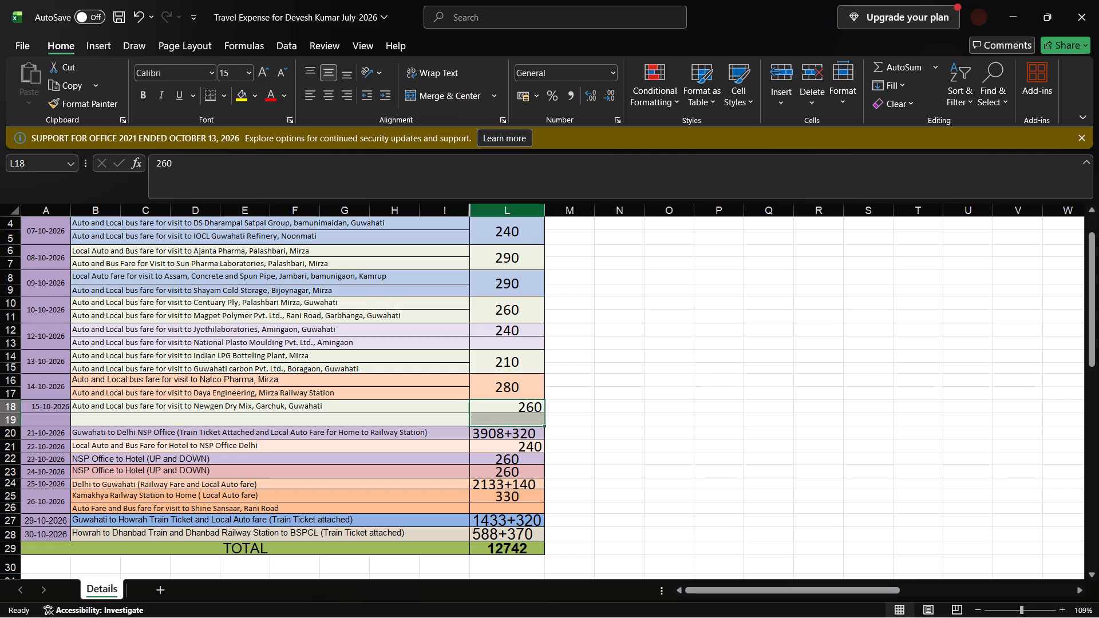
Move the 21-10-2026 entry through the TOTAL row, A20:L29, up one row to start at row 19, allowing merged cells to unmerge.
left_click_drag(42, 436, 385, 534)
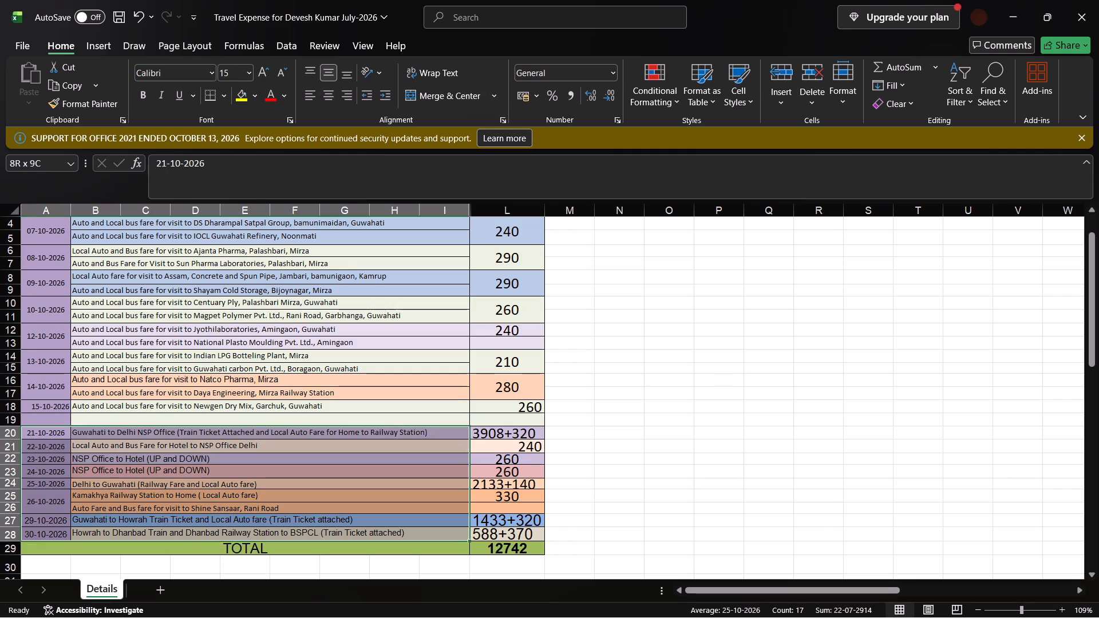
left_click_drag(385, 534, 485, 541)
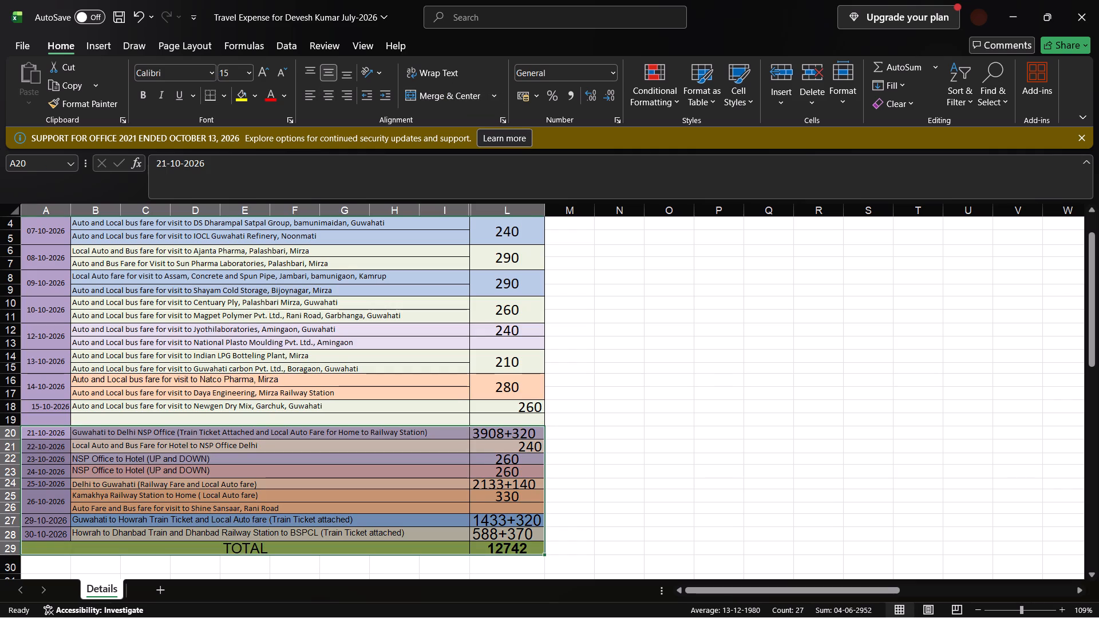
left_click_drag(544, 425, 539, 418)
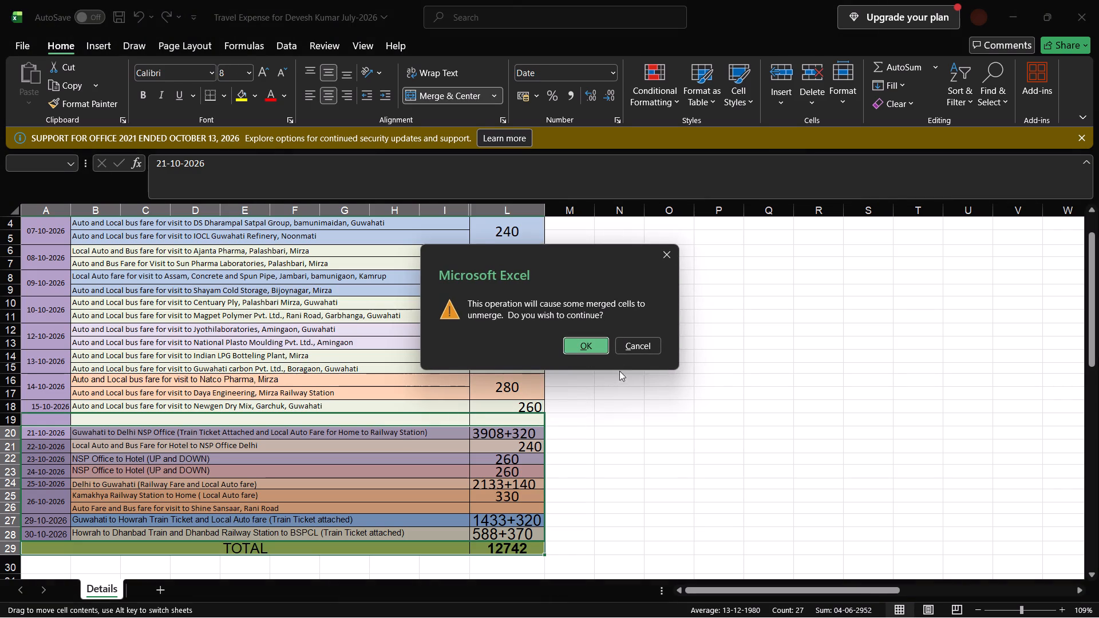
left_click(582, 341)
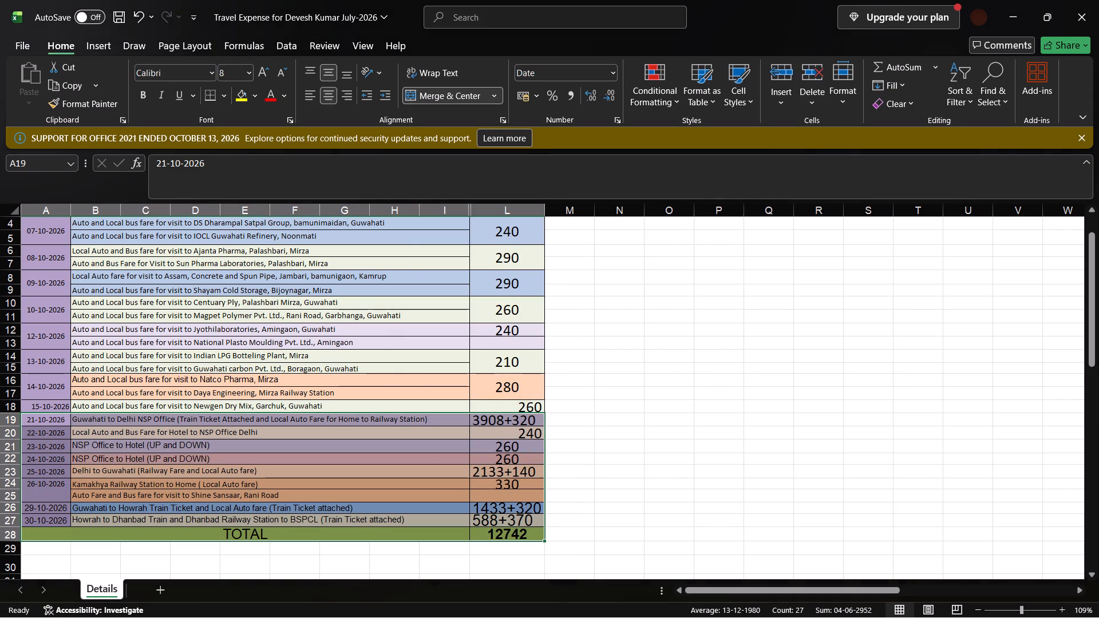
left_click(648, 406)
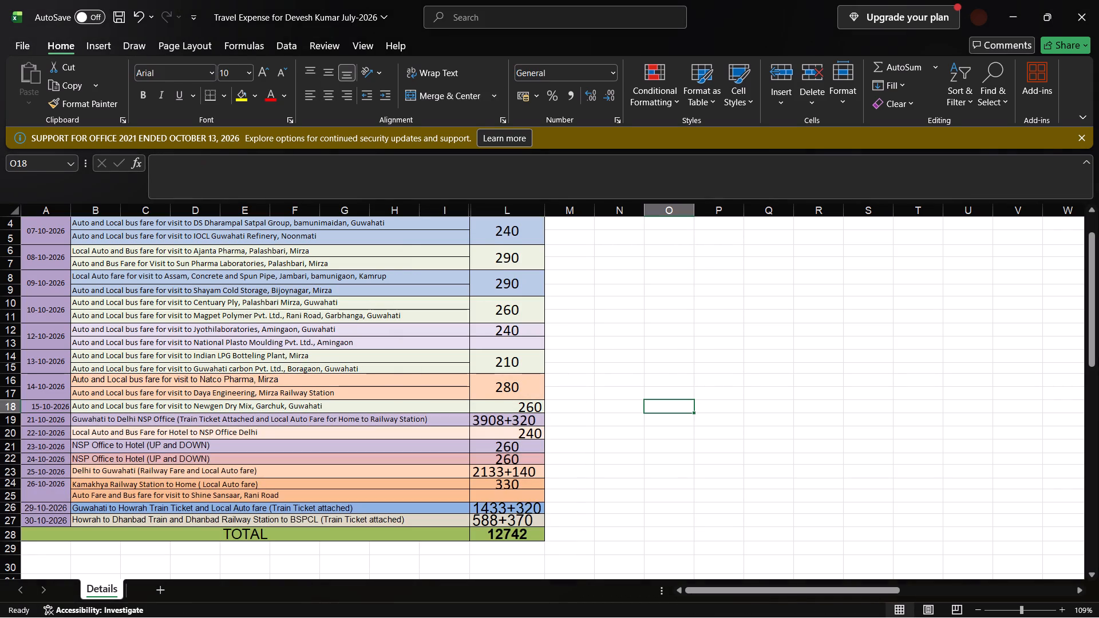
Center all amounts horizontally in column L, from L2 down to the total in L28.
scroll(510, 360, "up", 2)
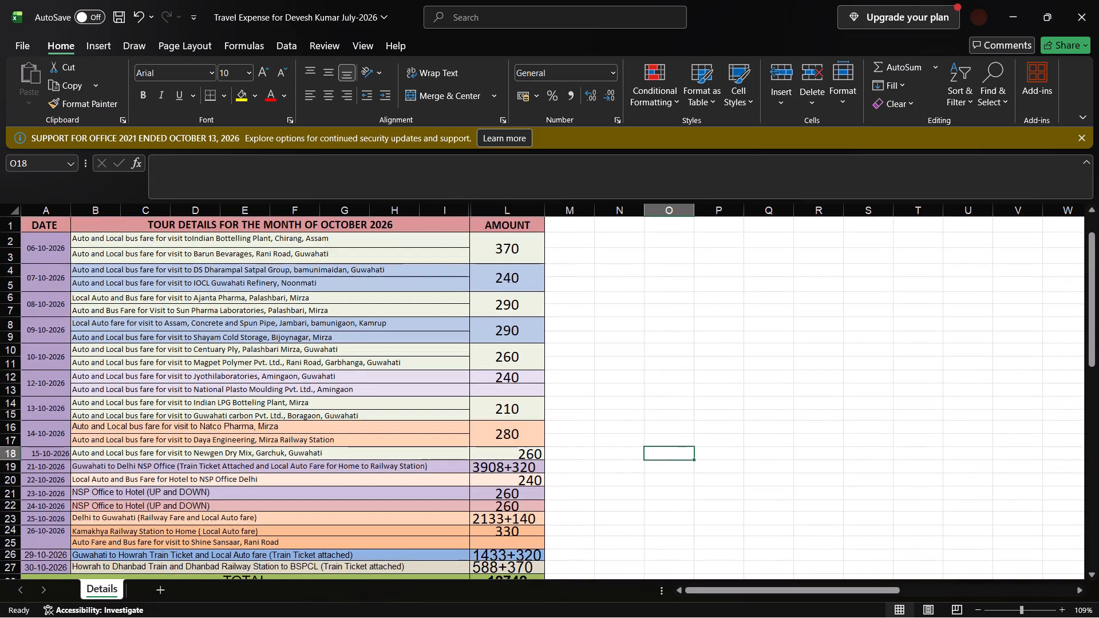
left_click_drag(501, 256, 517, 556)
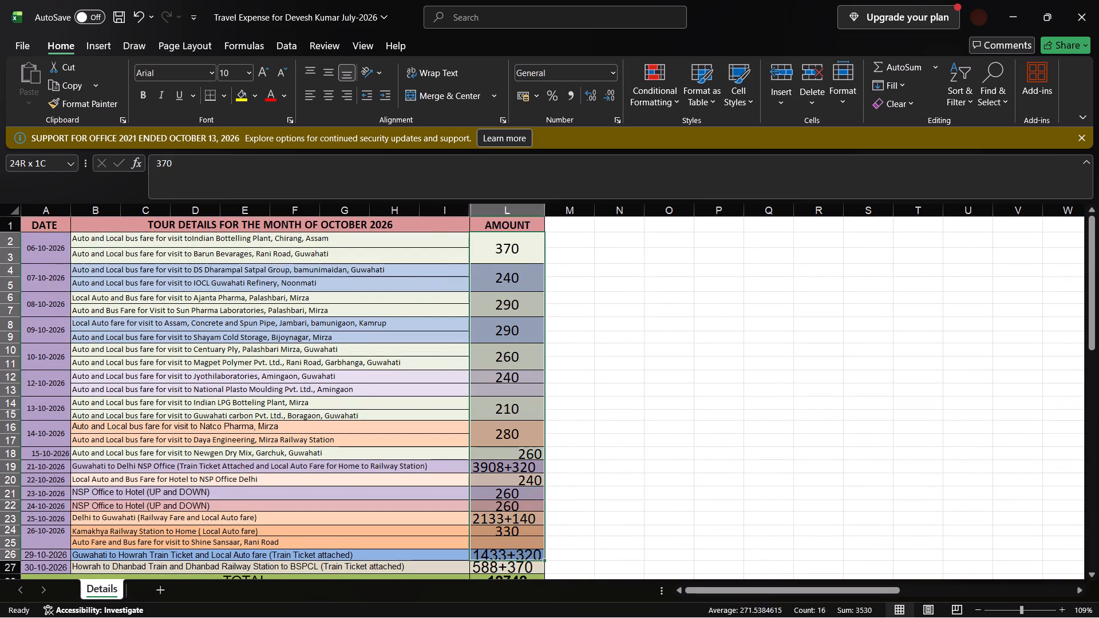
left_click_drag(517, 556, 511, 544)
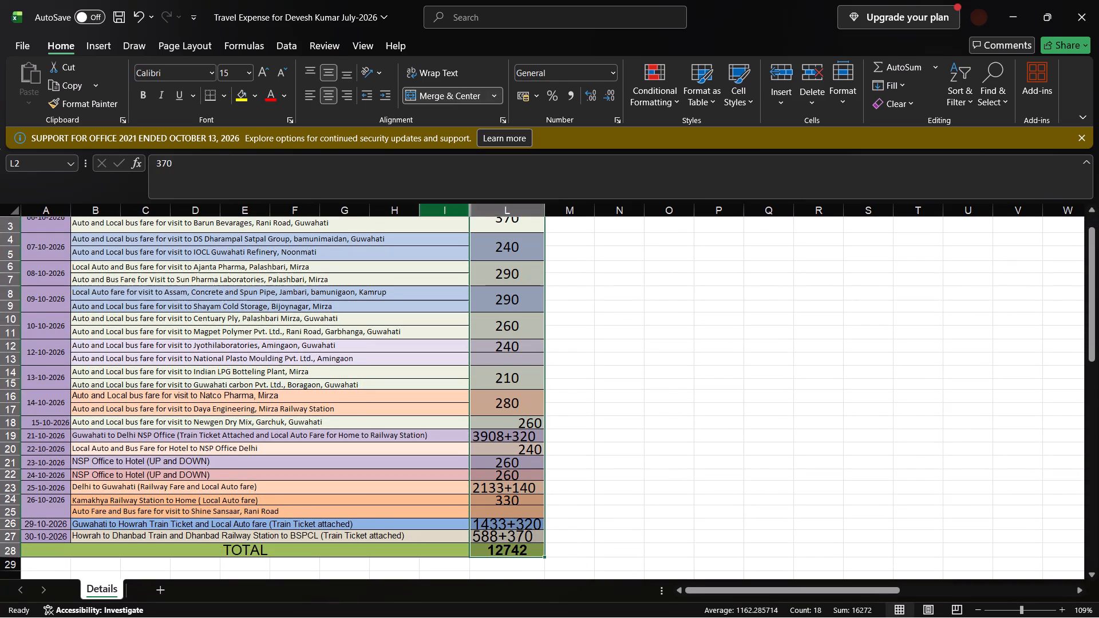
left_click(307, 92)
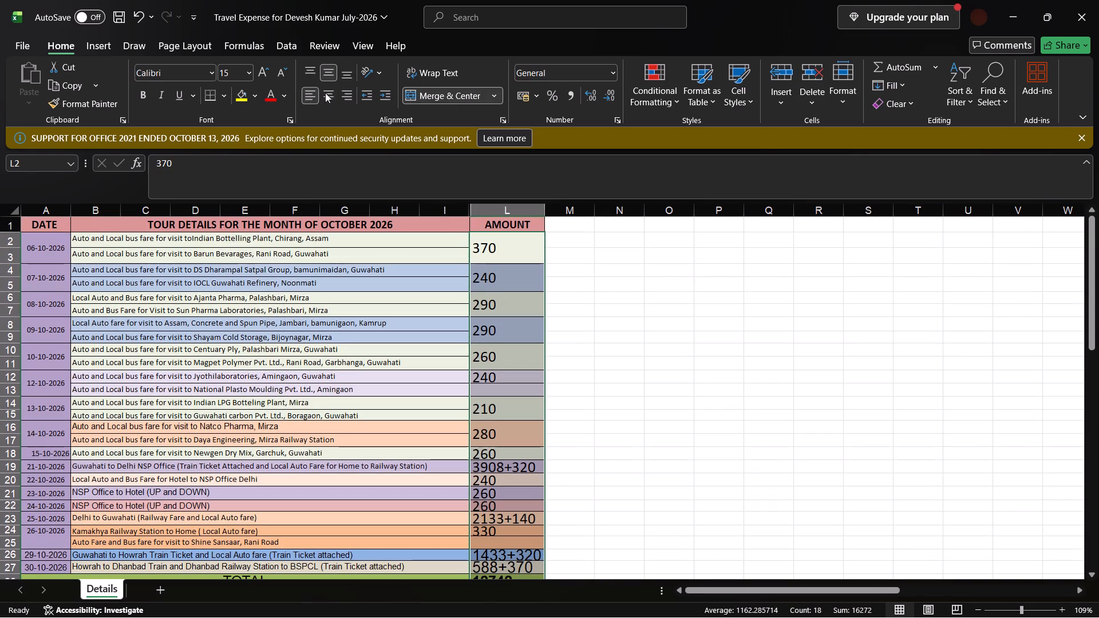
left_click(326, 93)
left_click(669, 427)
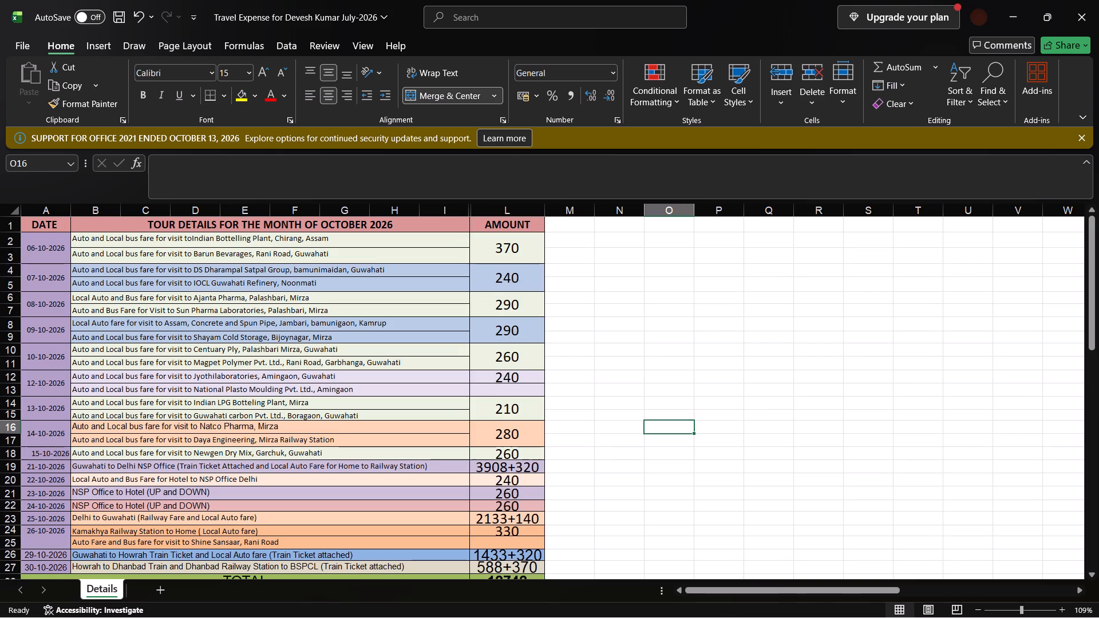
Center all the dates horizontally in column A, from 06-10-2026 to 30-10-2026 (A2:A27).
scroll(669, 427, "down", 1)
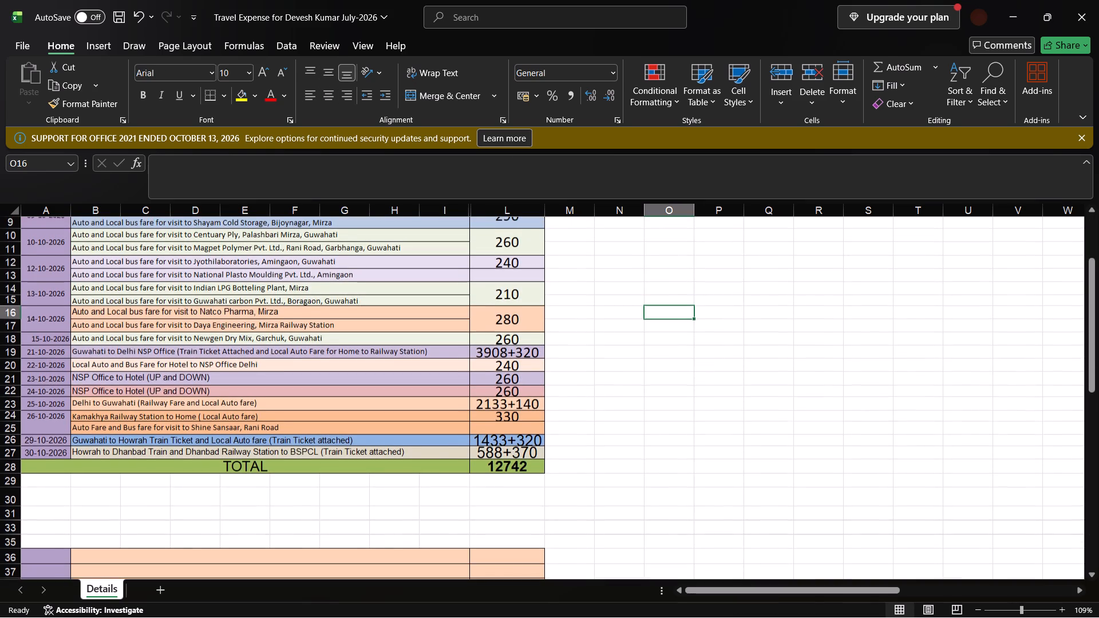
scroll(669, 427, "up", 1)
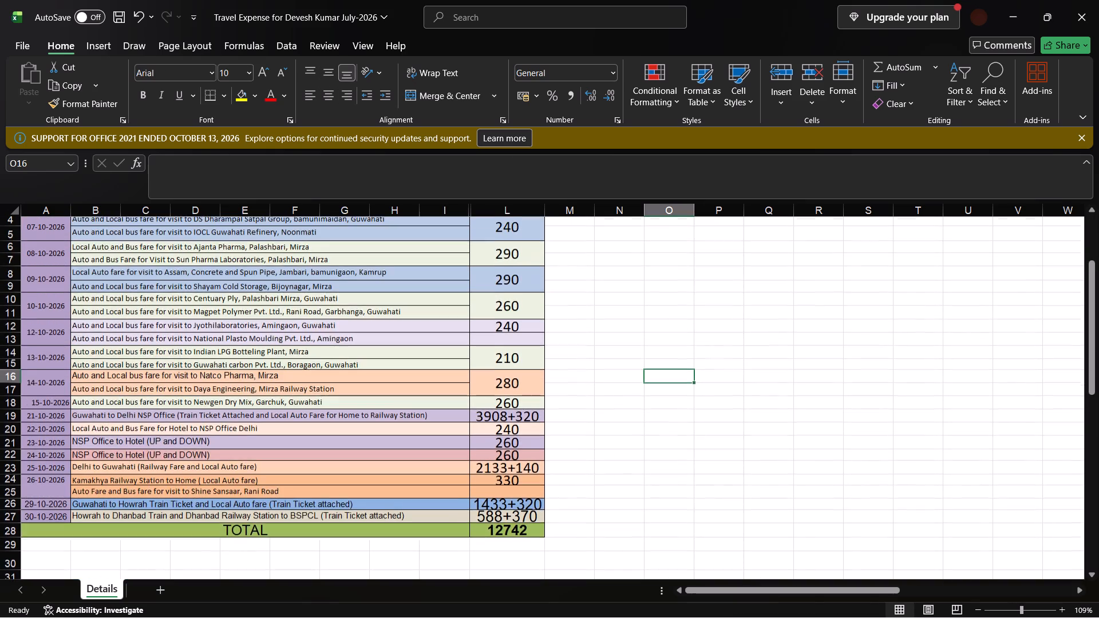
scroll(669, 427, "up", 1)
scroll(191, 359, "up", 2)
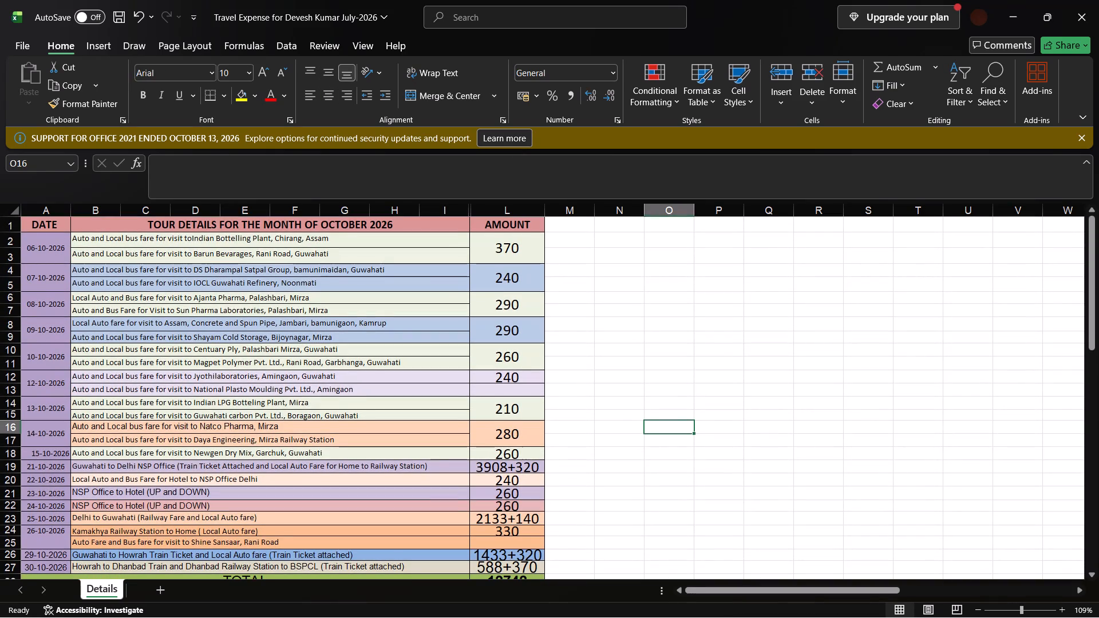
left_click_drag(44, 256, 42, 551)
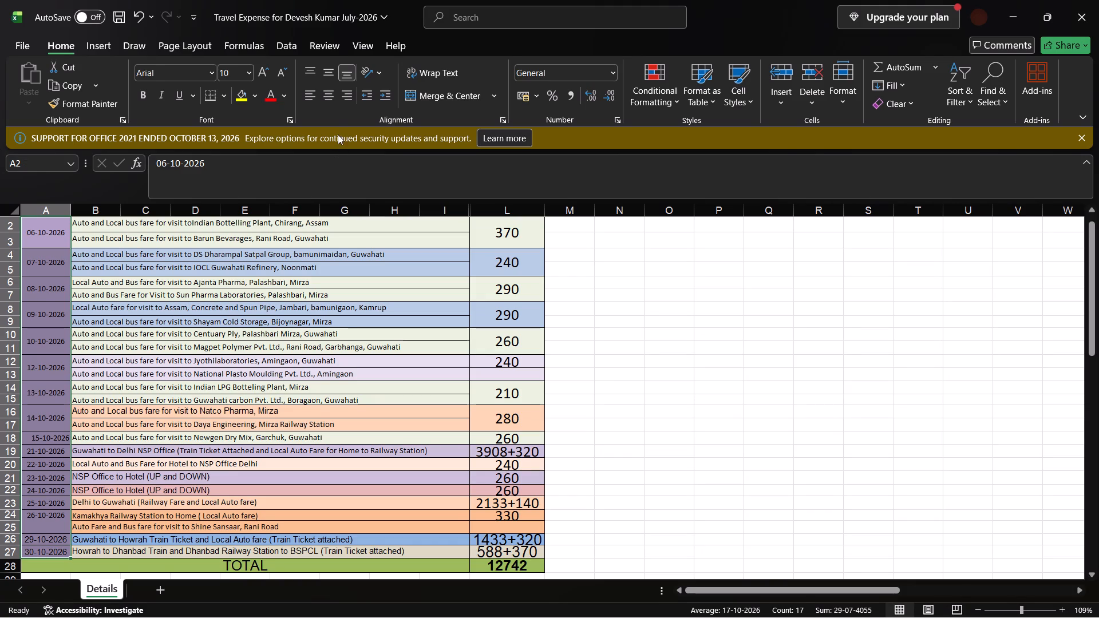
left_click(332, 95)
left_click(332, 95)
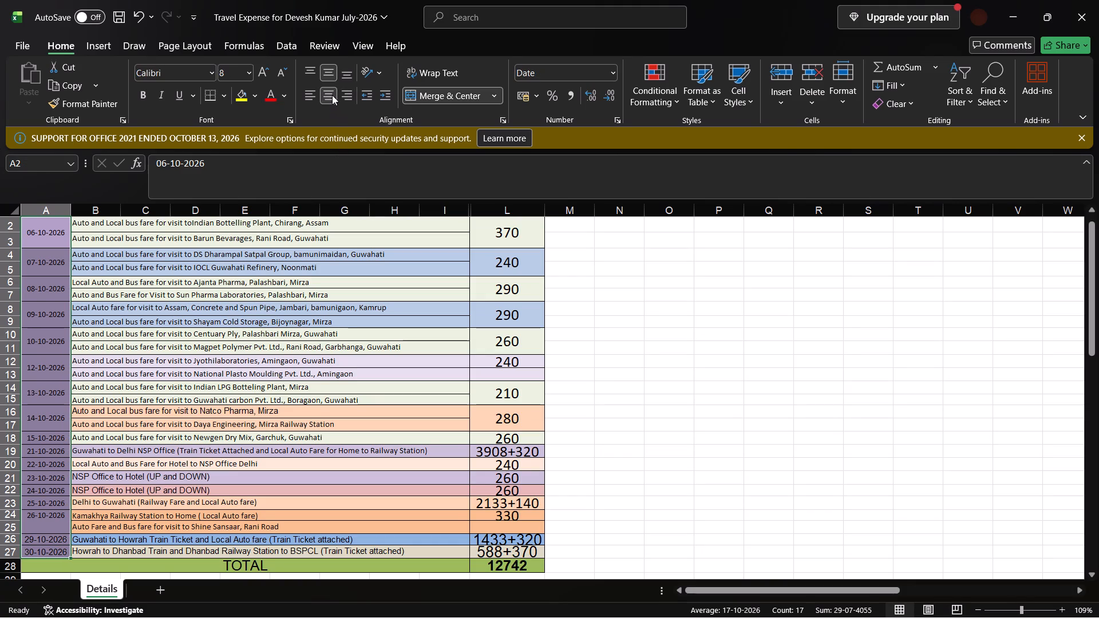
left_click(630, 432)
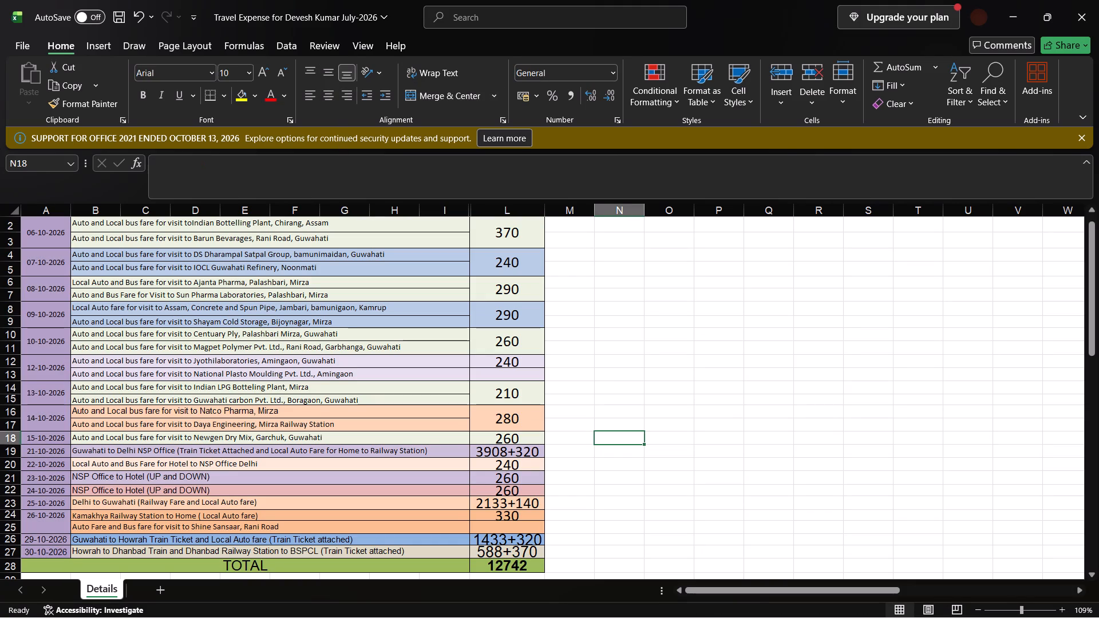
Merge and center the 12-10-2026 amount with the empty cell below it, L12:L13.
left_click_drag(512, 361, 510, 372)
left_click(450, 89)
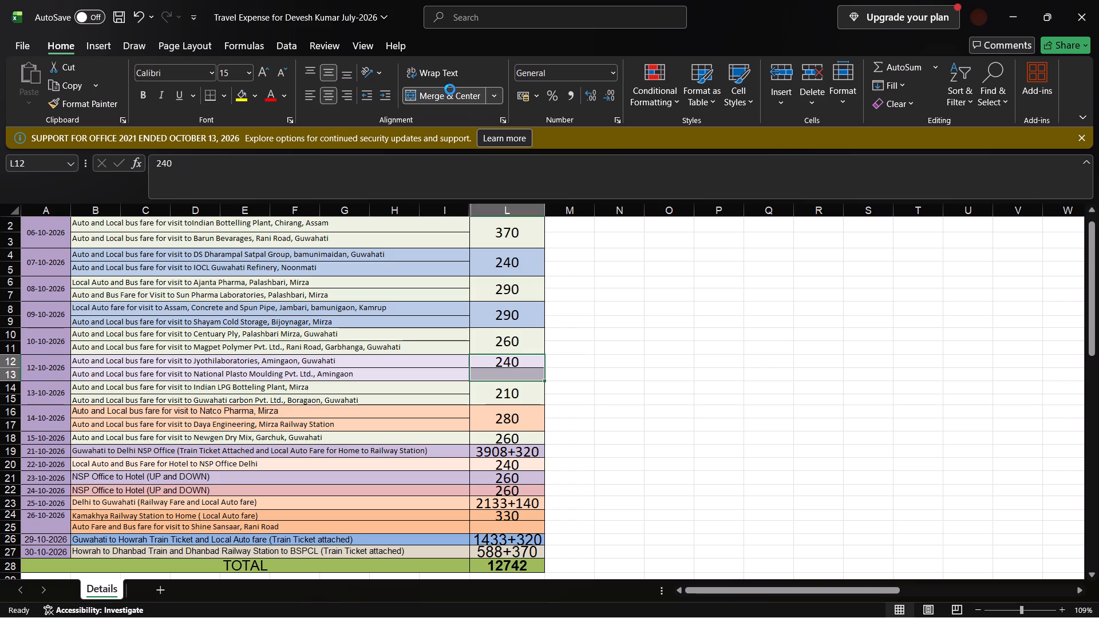
left_click(701, 392)
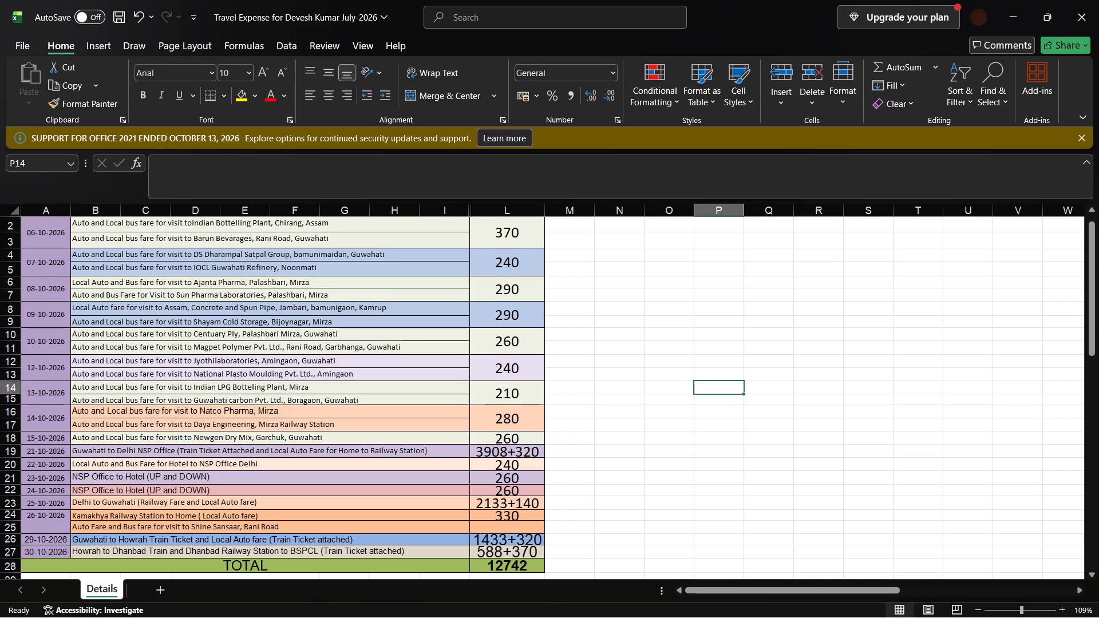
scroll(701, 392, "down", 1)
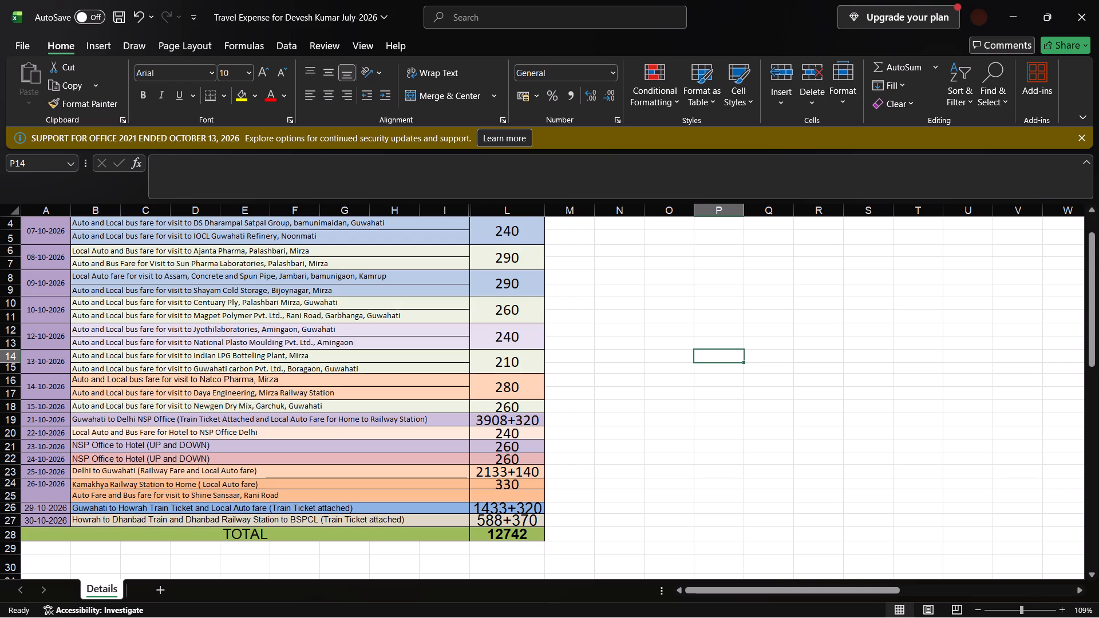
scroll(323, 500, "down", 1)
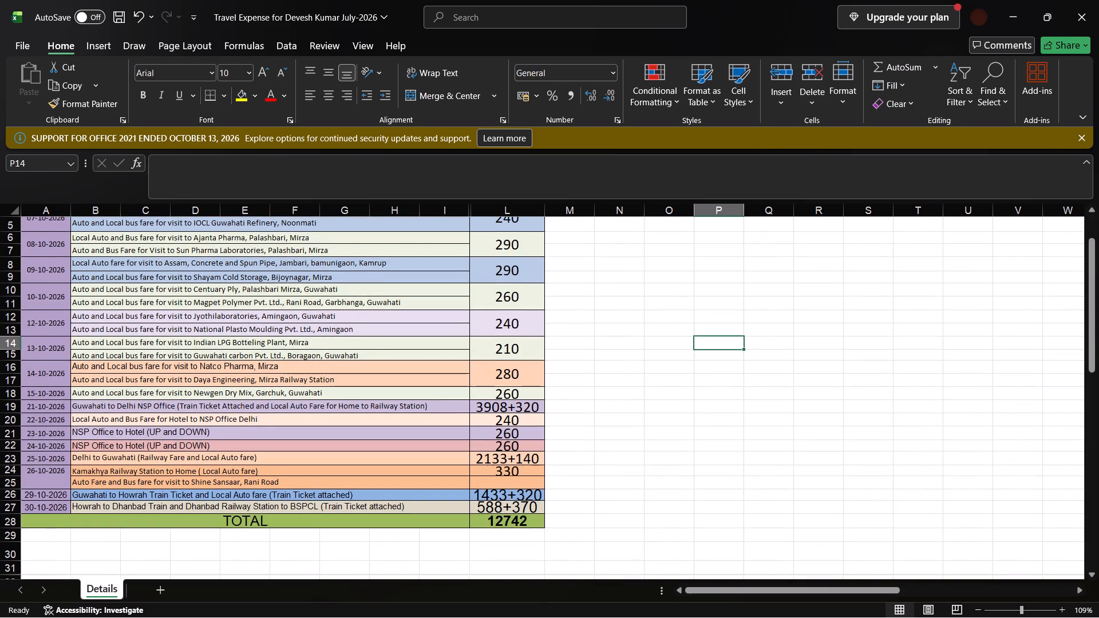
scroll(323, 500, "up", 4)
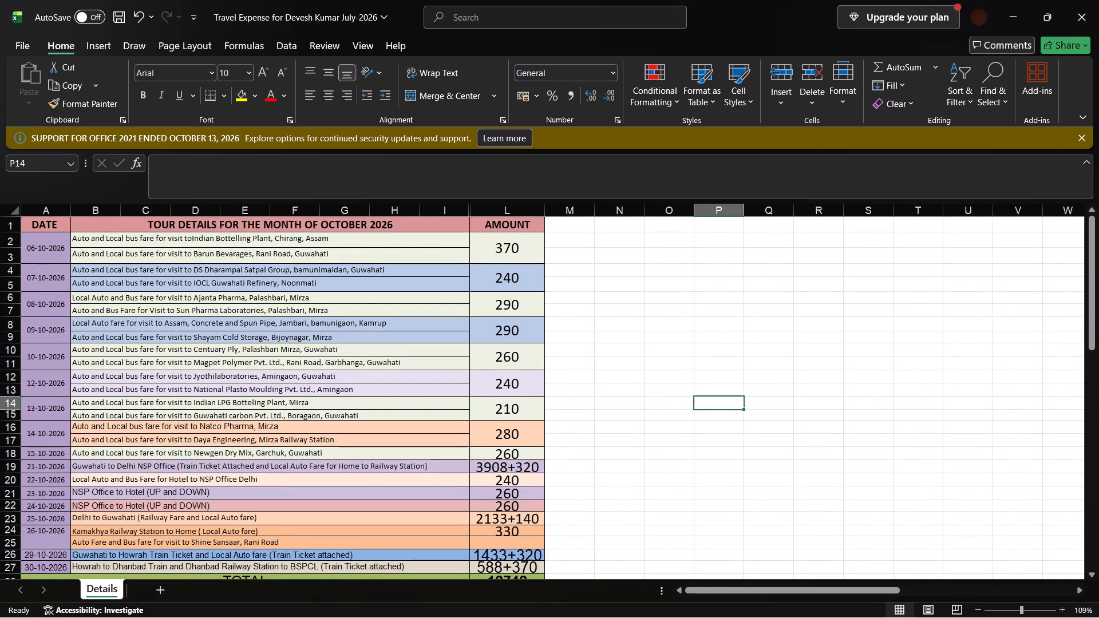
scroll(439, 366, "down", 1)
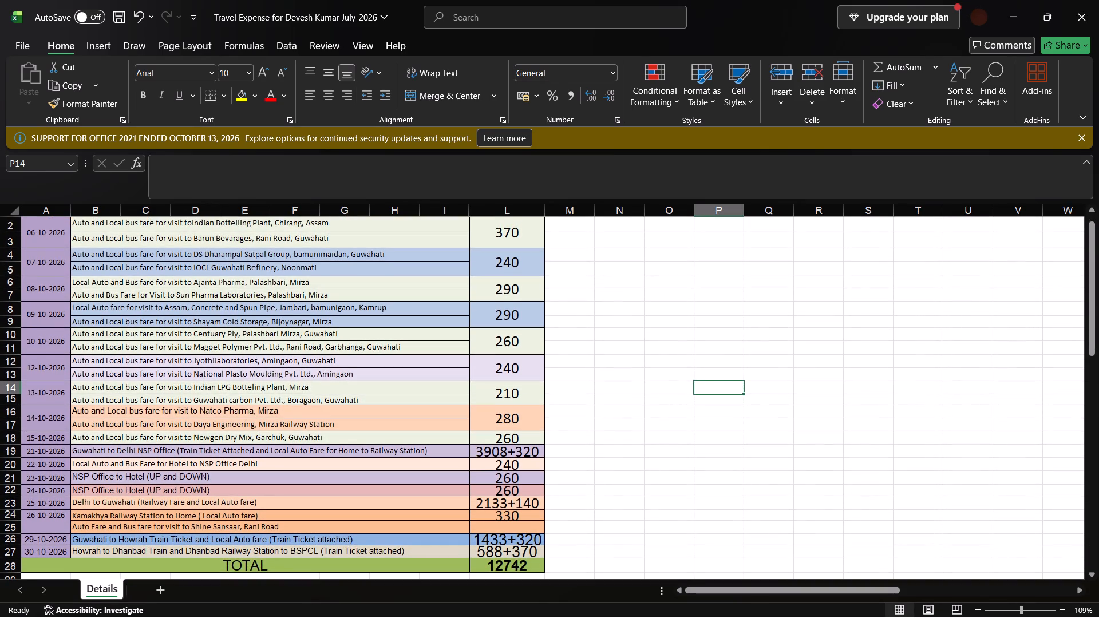
Fill the 12-10-2026 descriptions and amount, B12:L13, with Aqua, Accent 5, Lighter 40%.
left_click_drag(168, 361, 495, 367)
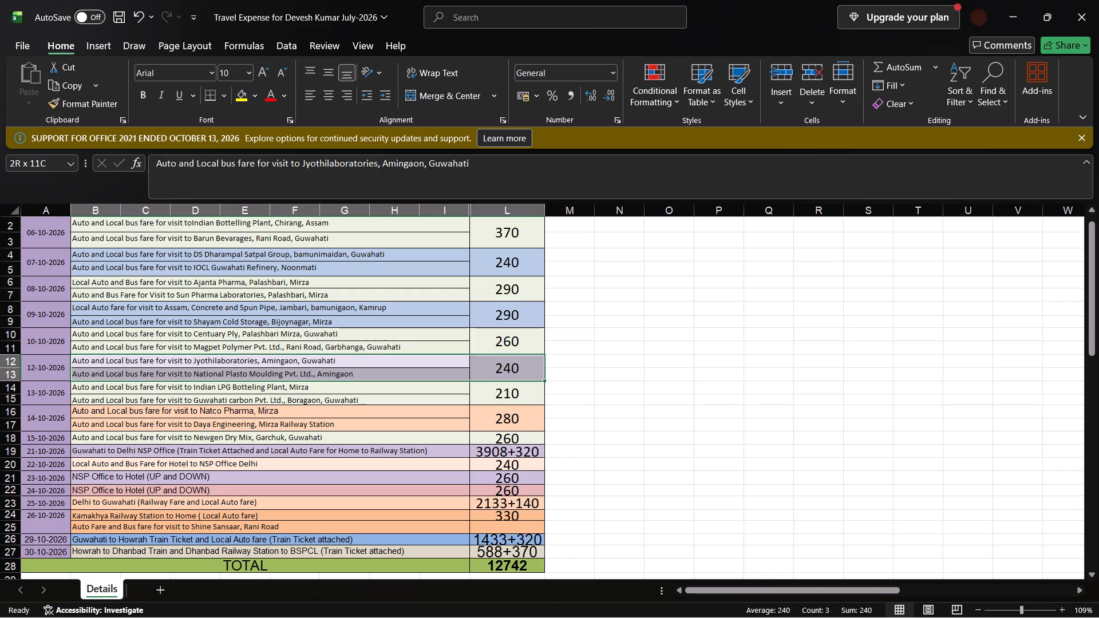
left_click_drag(495, 367, 497, 370)
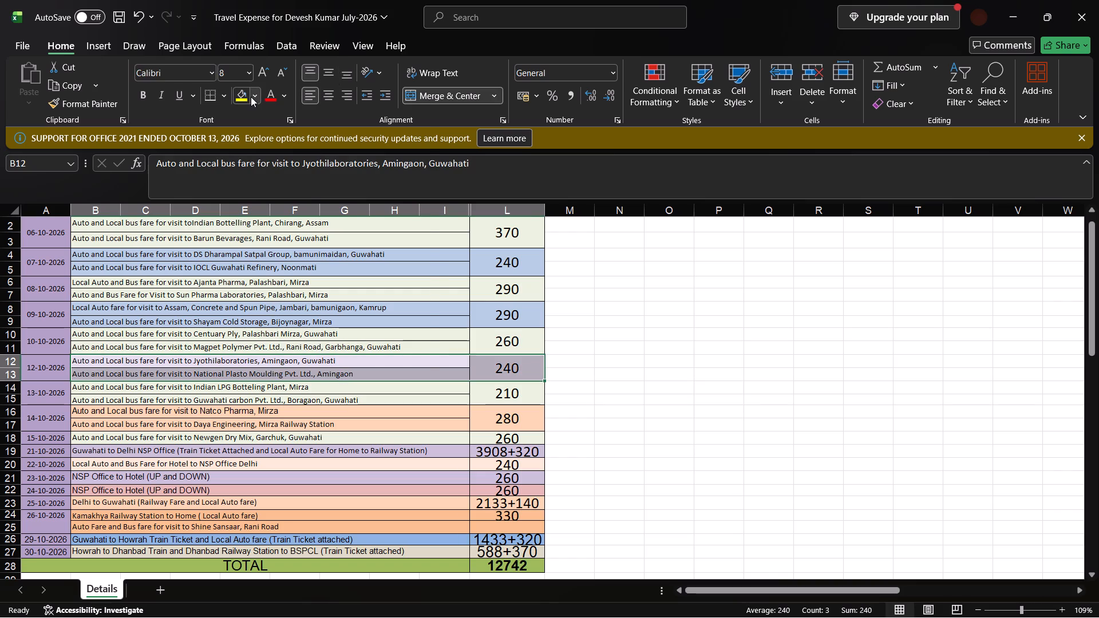
left_click(251, 97)
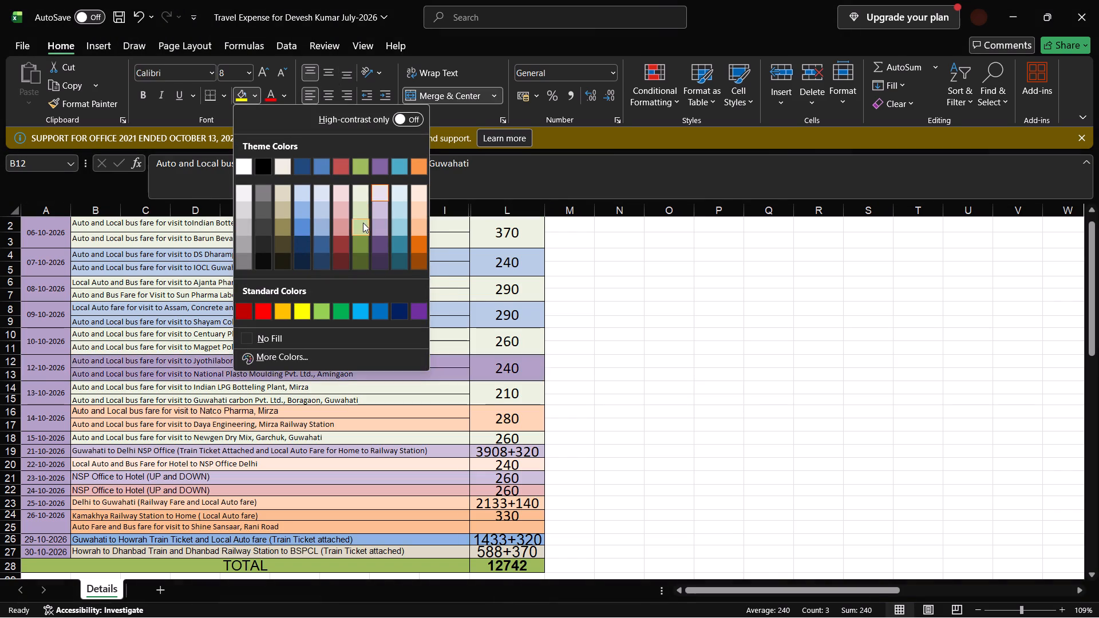
left_click(404, 225)
left_click(685, 422)
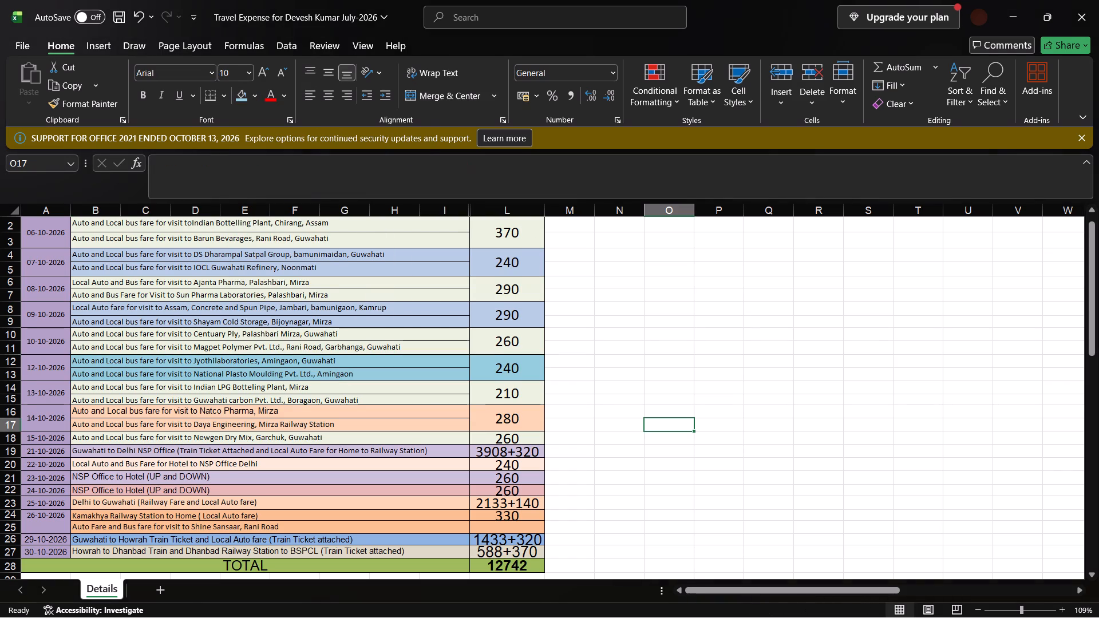
Slightly increase the heights of rows 26, 23, 22, 21, 20, 19, 18, 17 and 15 to give their entries more room.
scroll(685, 422, "up", 1)
scroll(354, 407, "down", 1)
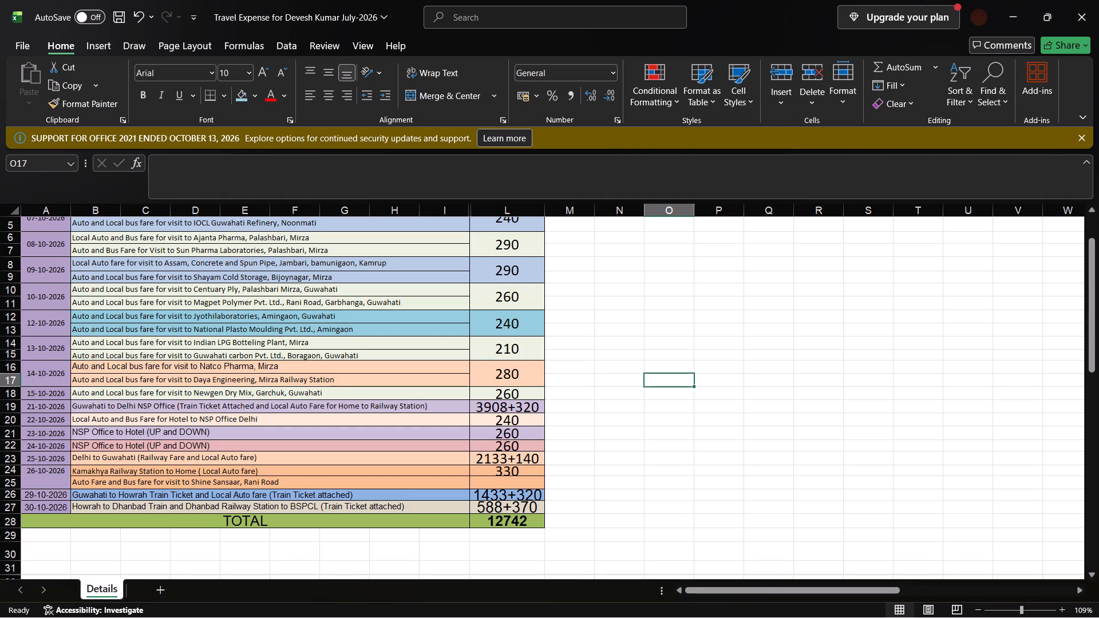
scroll(303, 421, "down", 1)
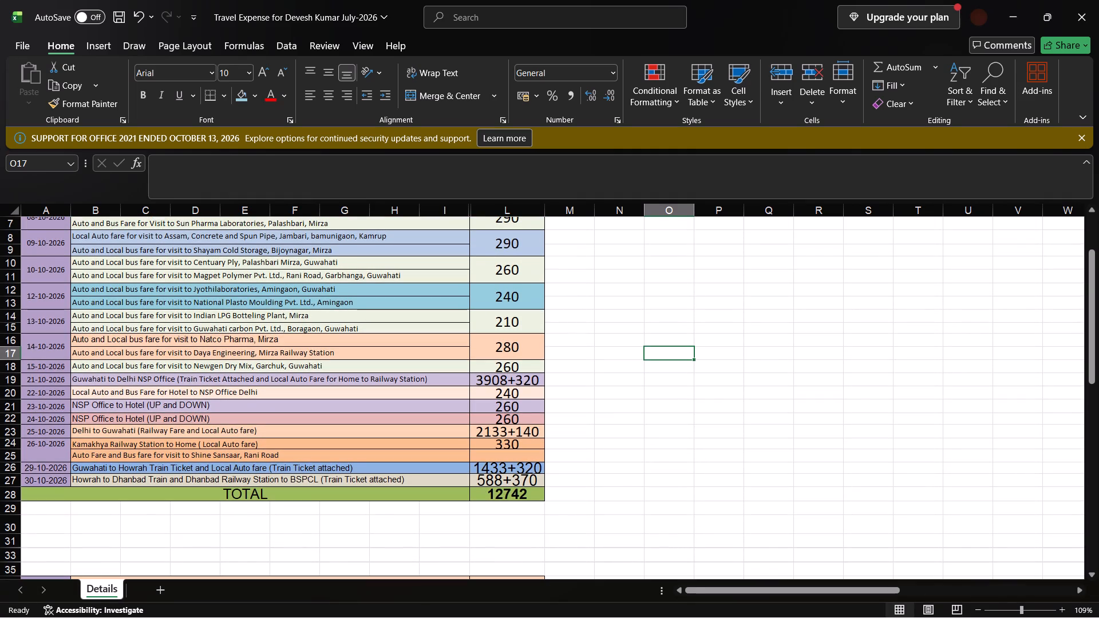
left_click_drag(10, 473, 10, 479)
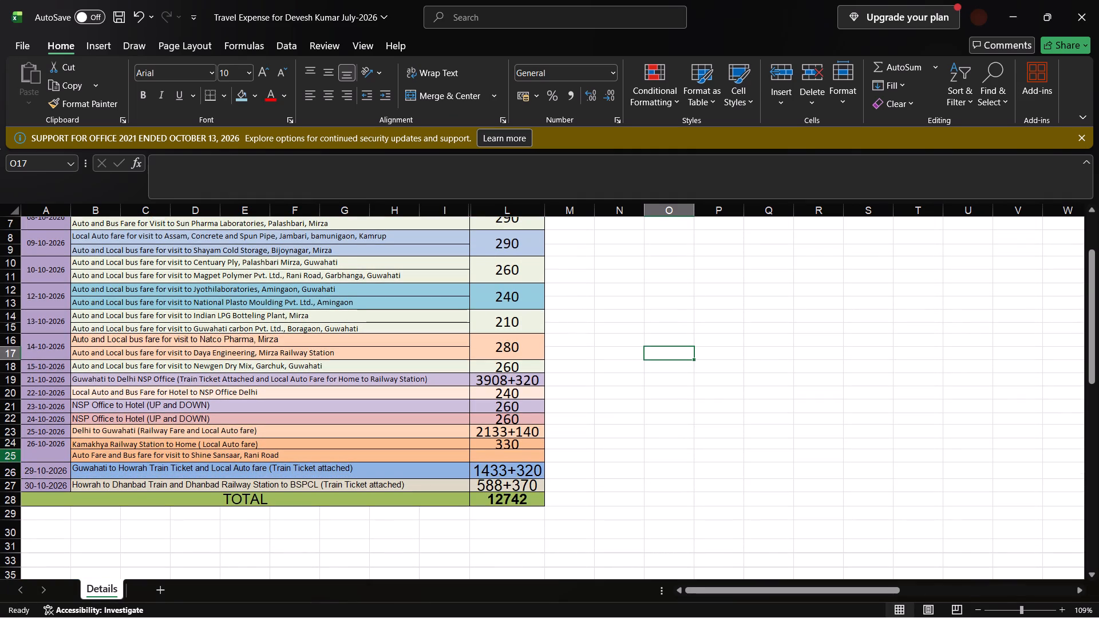
left_click_drag(14, 438, 13, 445)
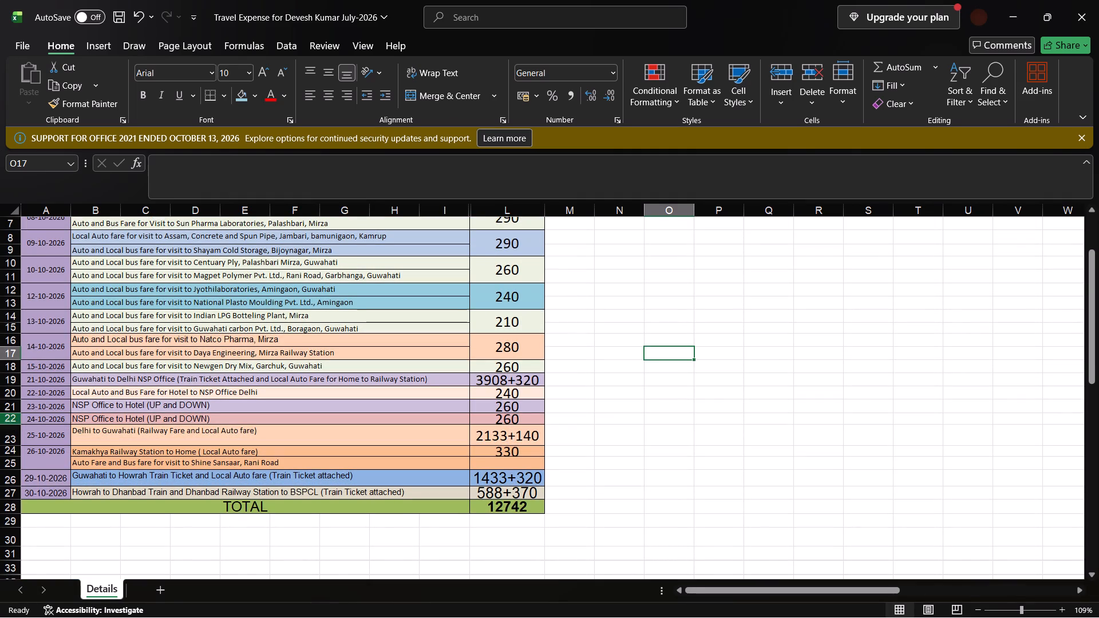
left_click(16, 425)
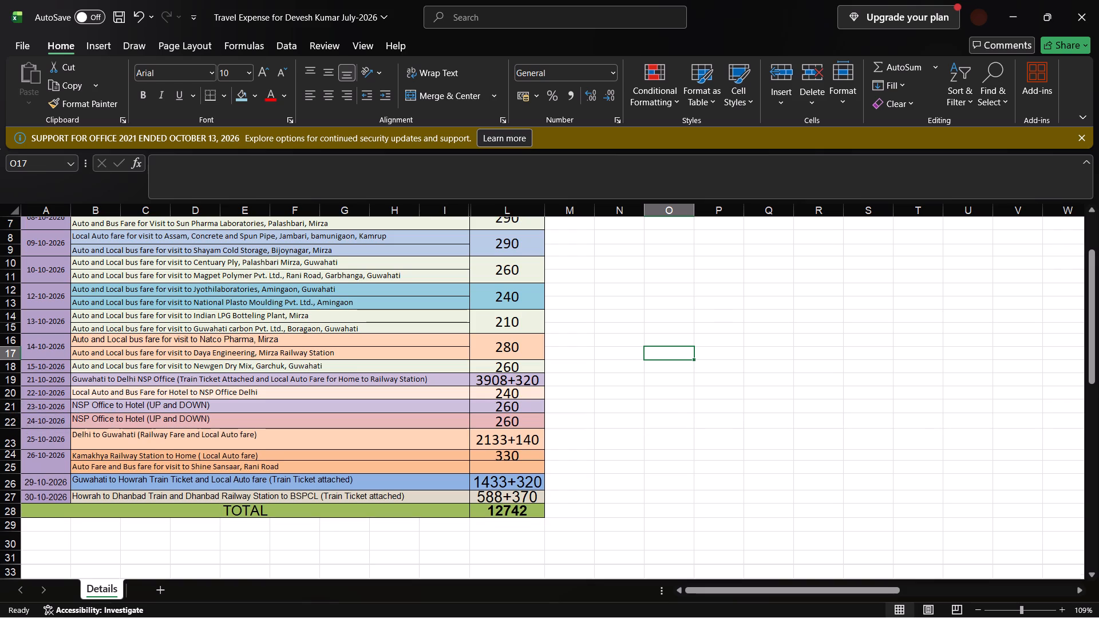
left_click_drag(17, 412, 17, 419)
left_click_drag(10, 397, 10, 403)
left_click_drag(13, 383, 13, 386)
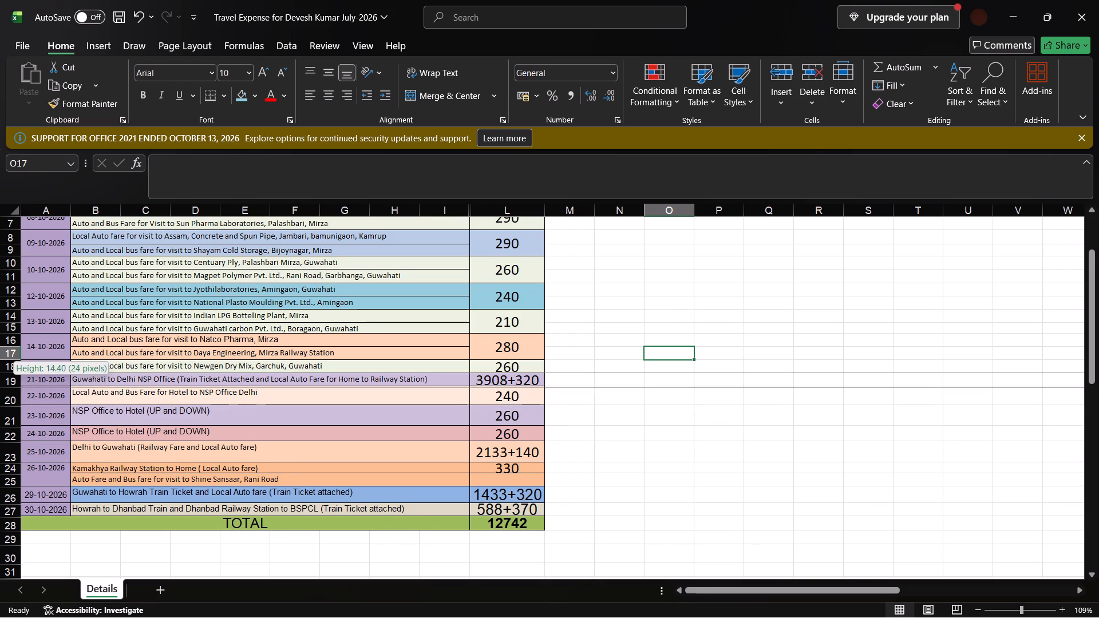
left_click_drag(13, 386, 14, 390)
left_click_drag(17, 373, 17, 381)
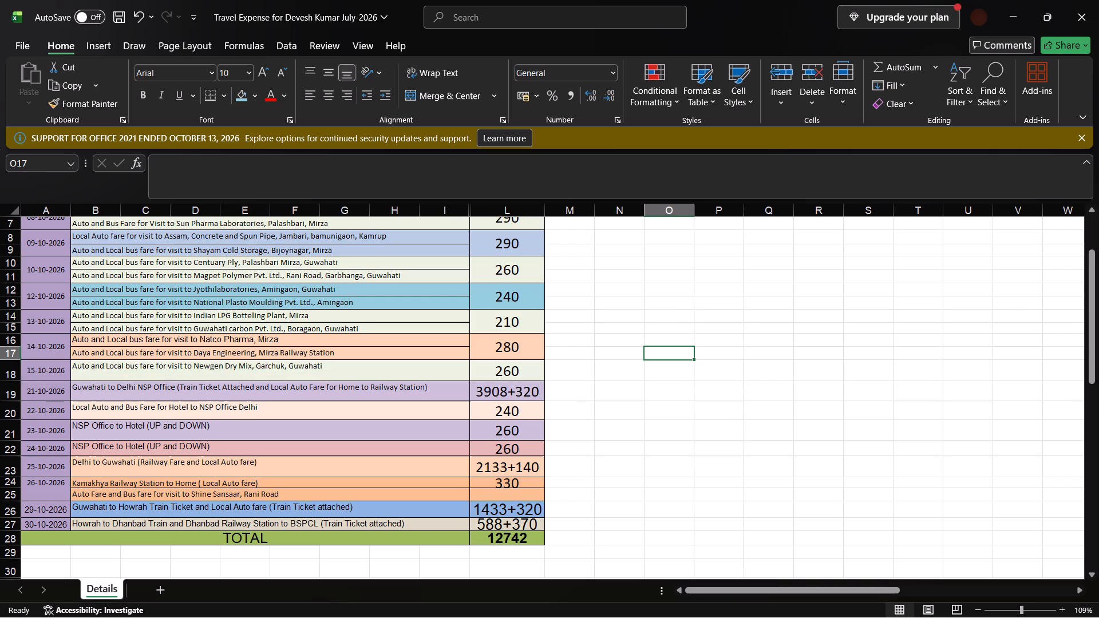
left_click(13, 358)
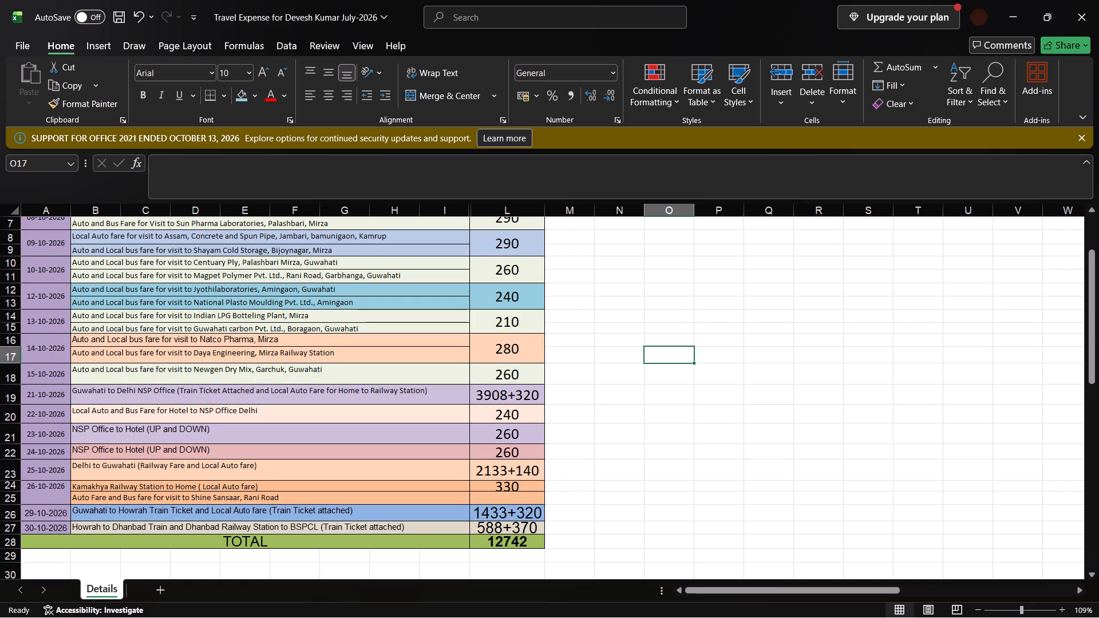
left_click(15, 334)
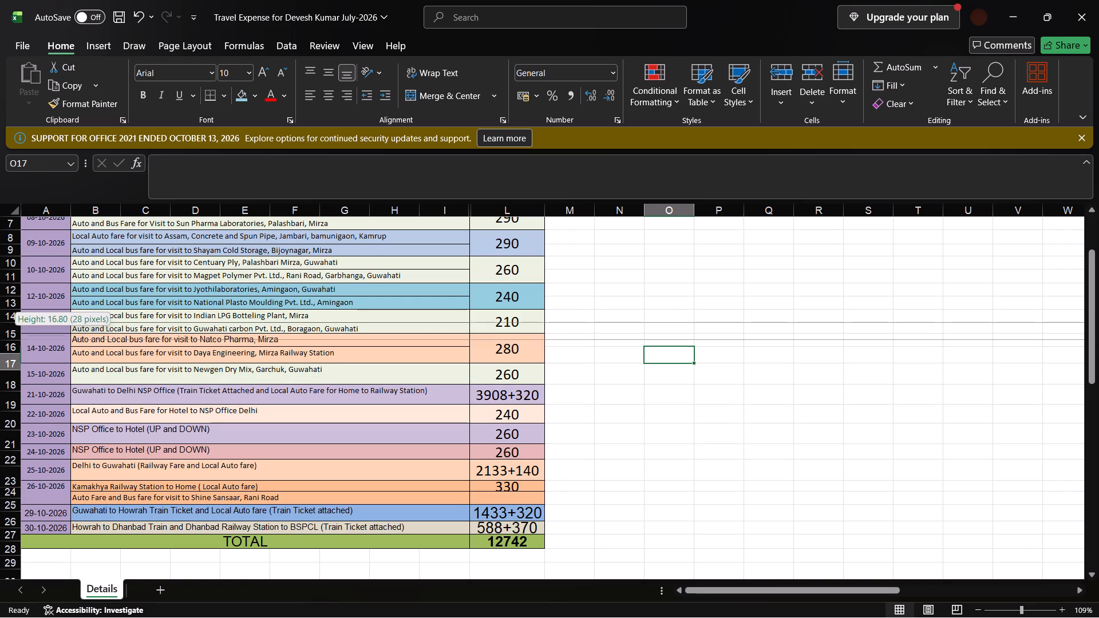
Slightly increase the heights of rows 12, 13, 9, 11, 7, 3 and 5 in the upper part of the expense table.
scroll(16, 337, "up", 1)
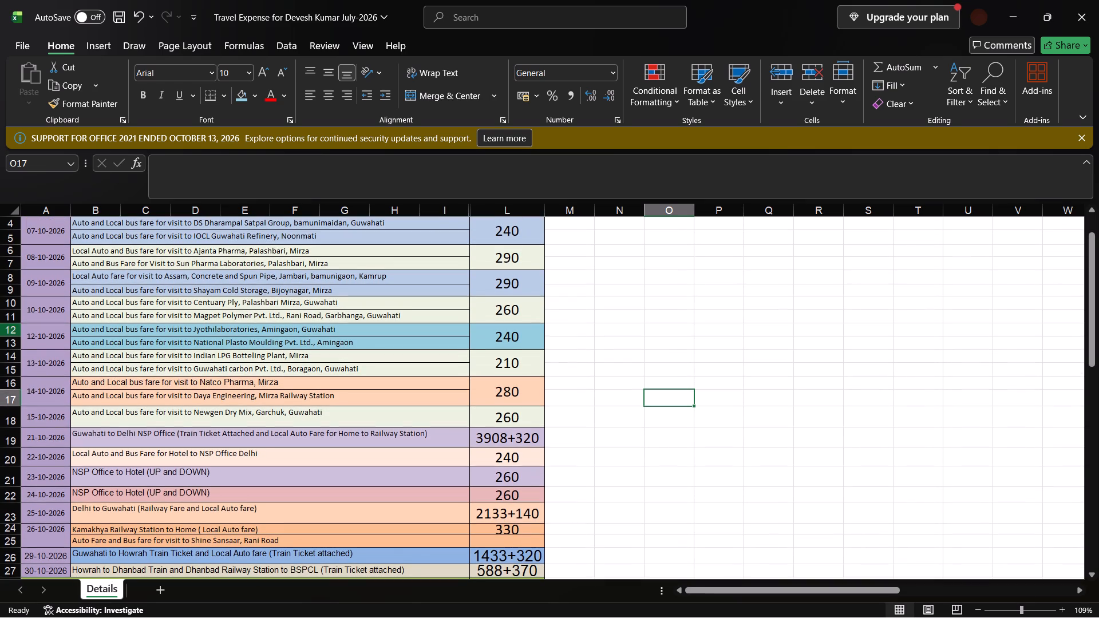
left_click(15, 337)
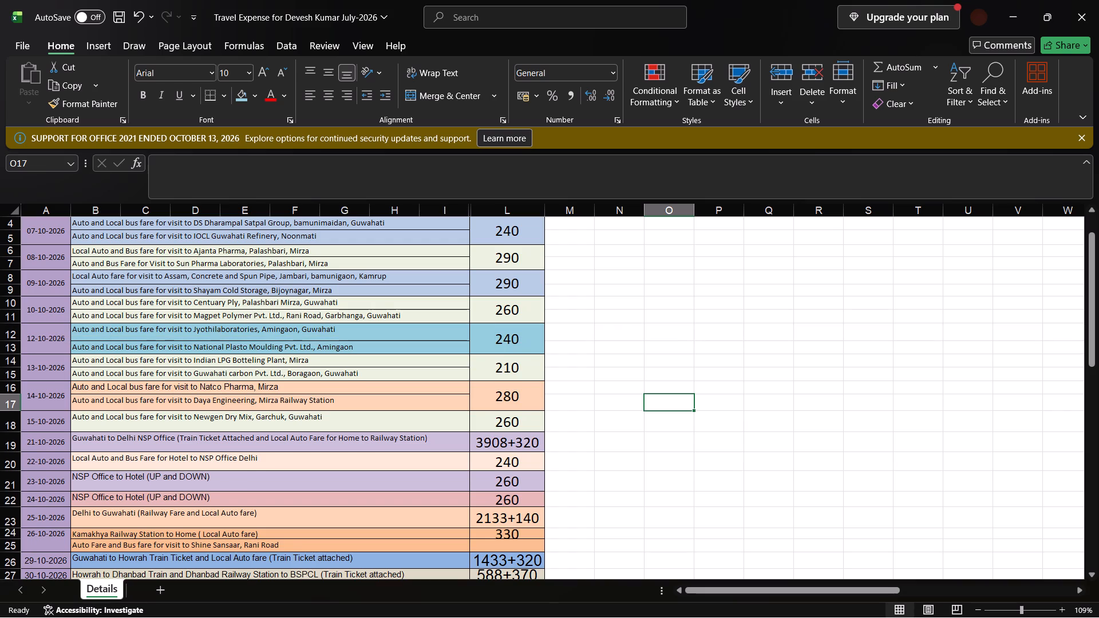
left_click(13, 356)
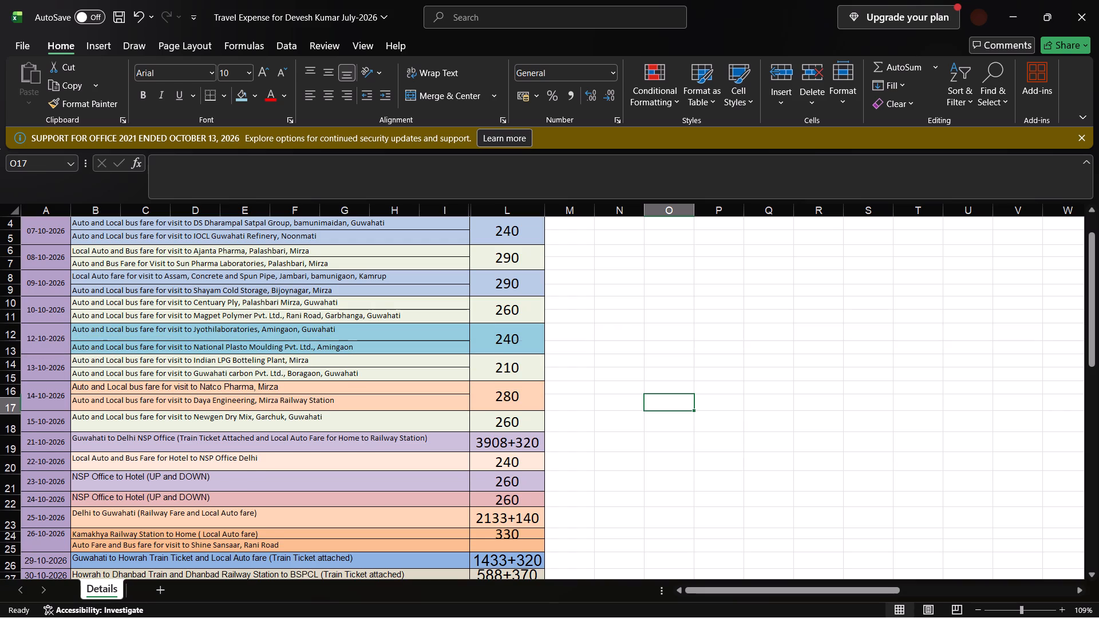
scroll(62, 328, "up", 1)
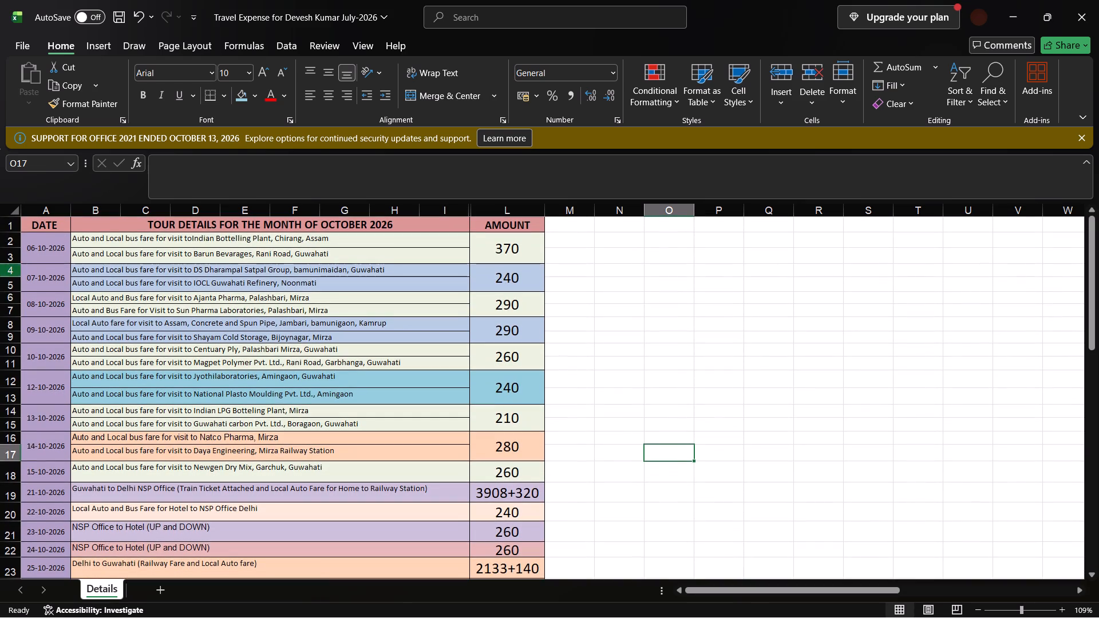
left_click(12, 343)
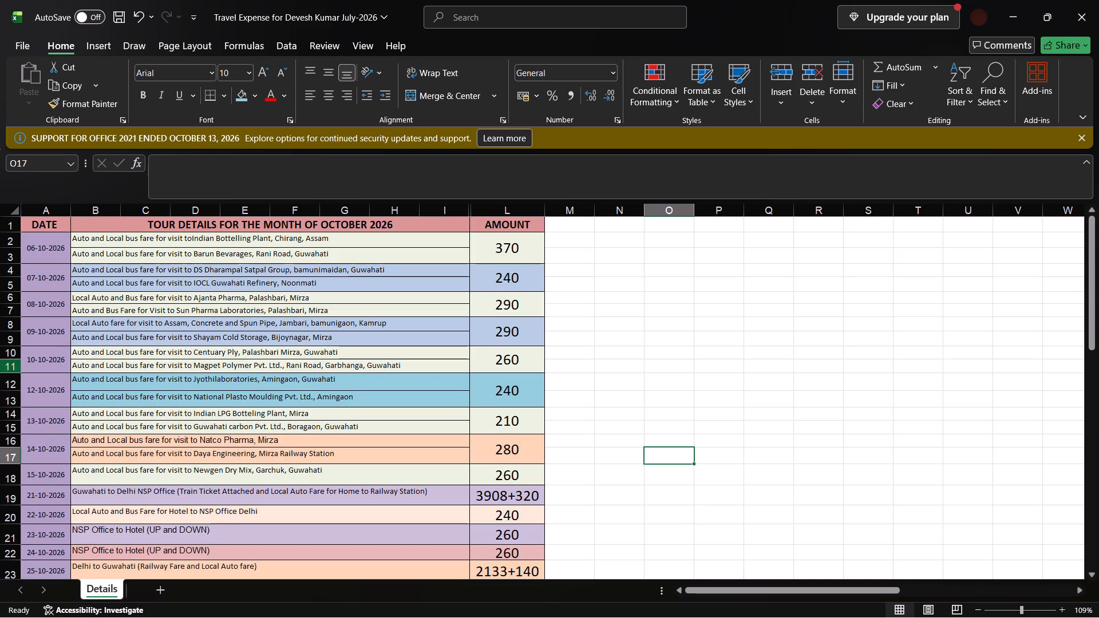
left_click(12, 373)
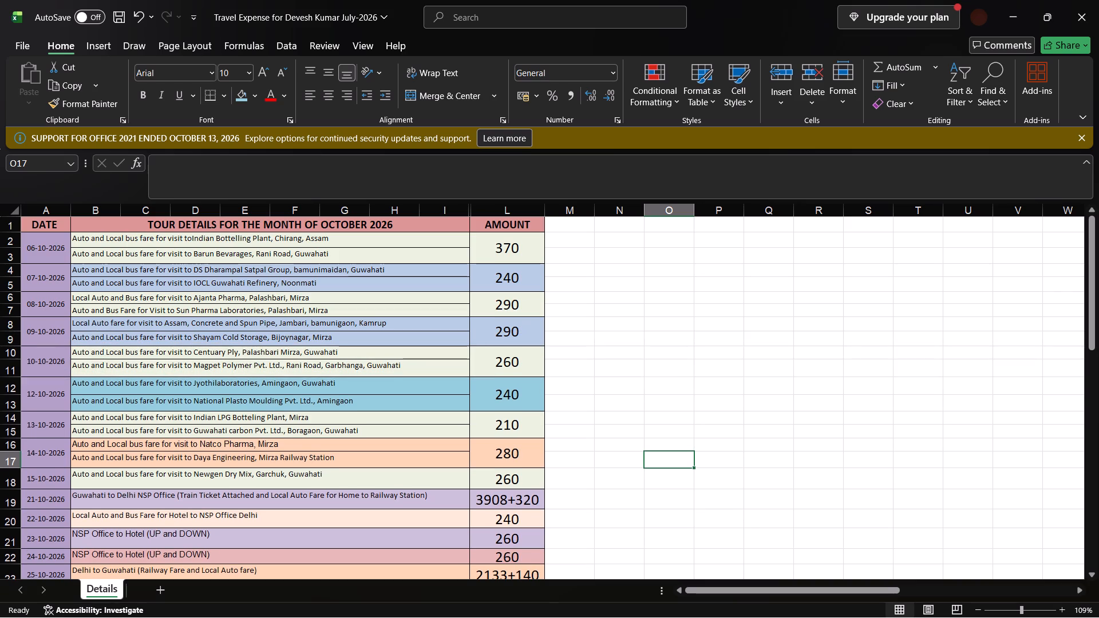
left_click(13, 318)
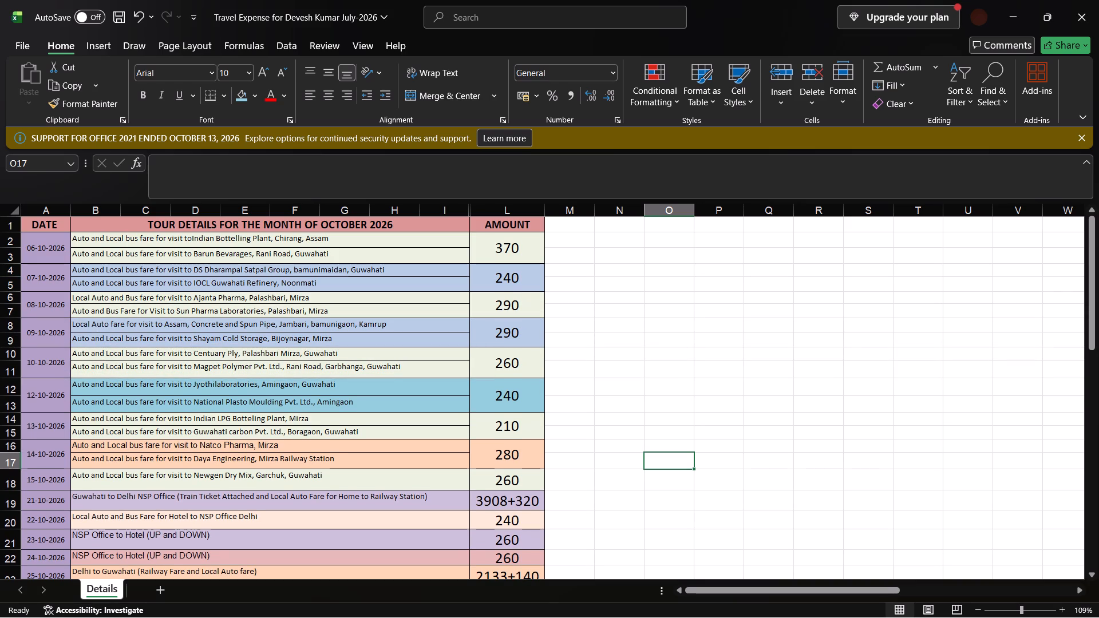
left_click_drag(14, 263, 14, 268)
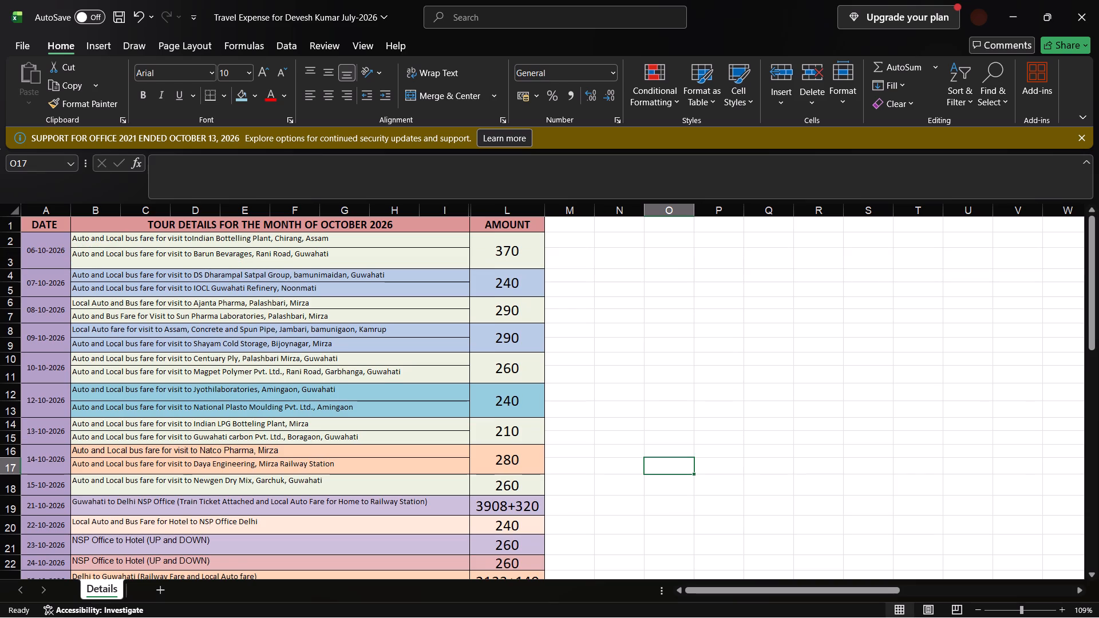
left_click_drag(10, 294, 11, 297)
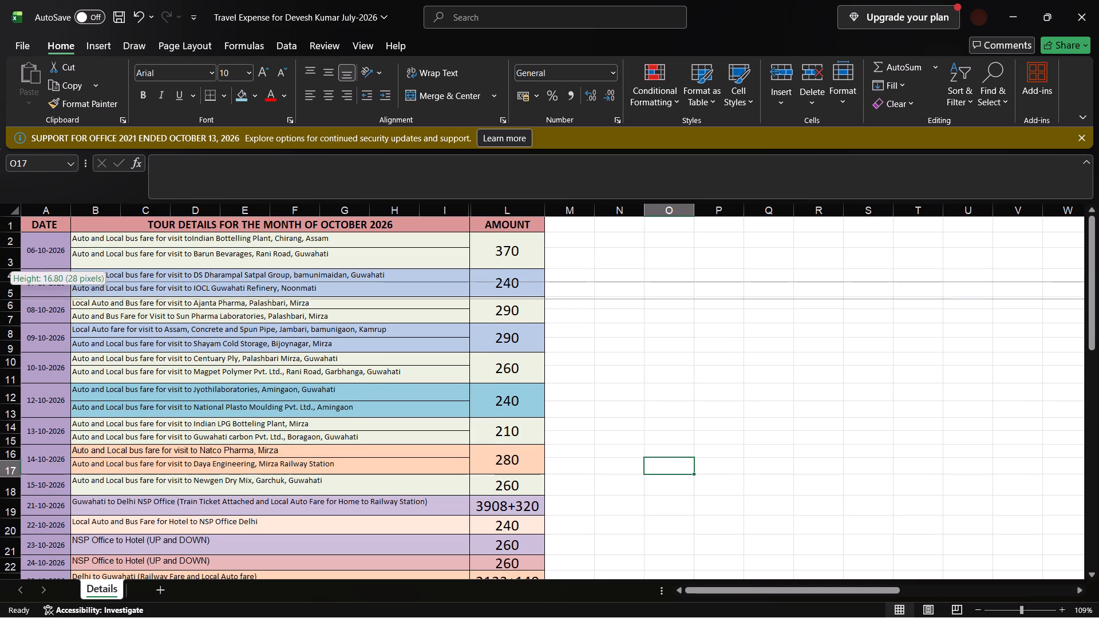
left_click_drag(11, 297, 11, 299)
Slightly increase the heights of rows 27, 24 and 25 so the 26-10-2026 and 30-10-2026 entries have more room.
scroll(11, 299, "down", 1)
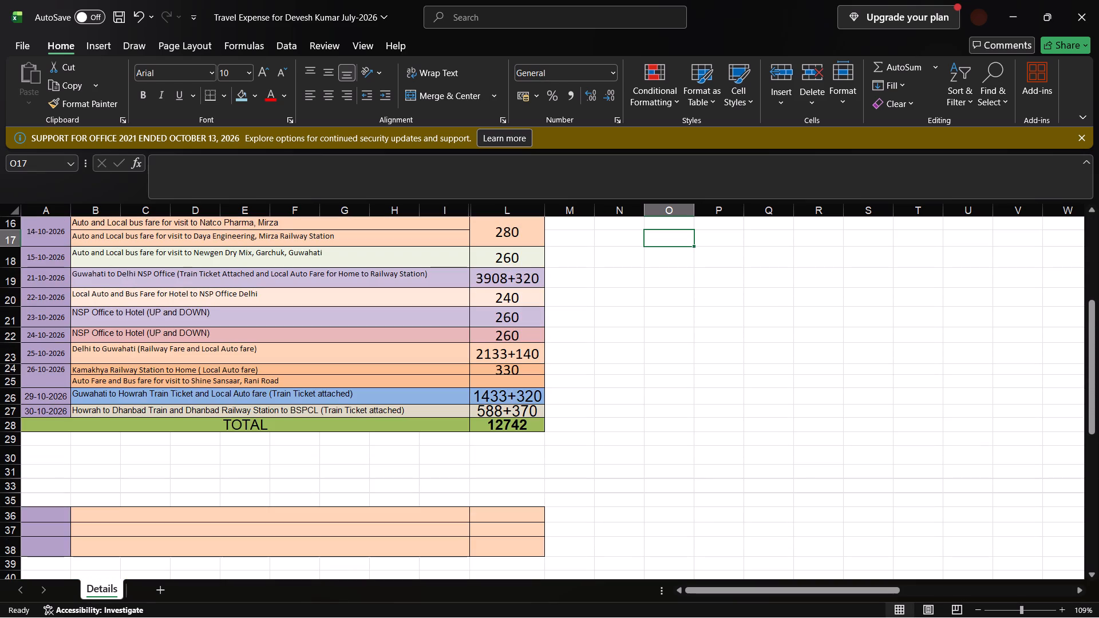
scroll(11, 299, "down", 1)
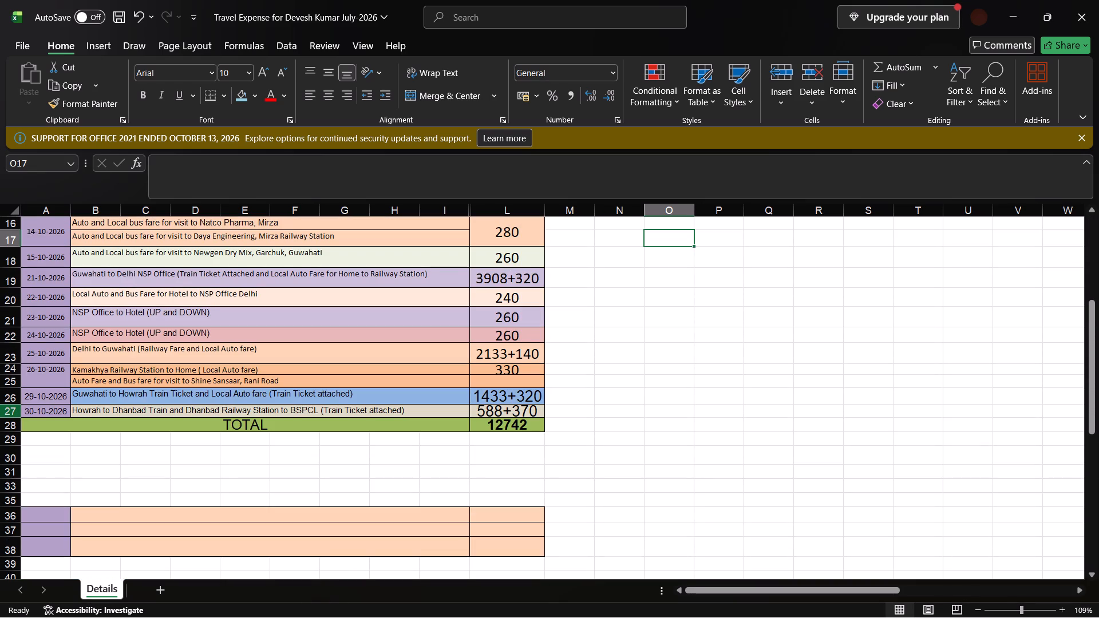
left_click(11, 415)
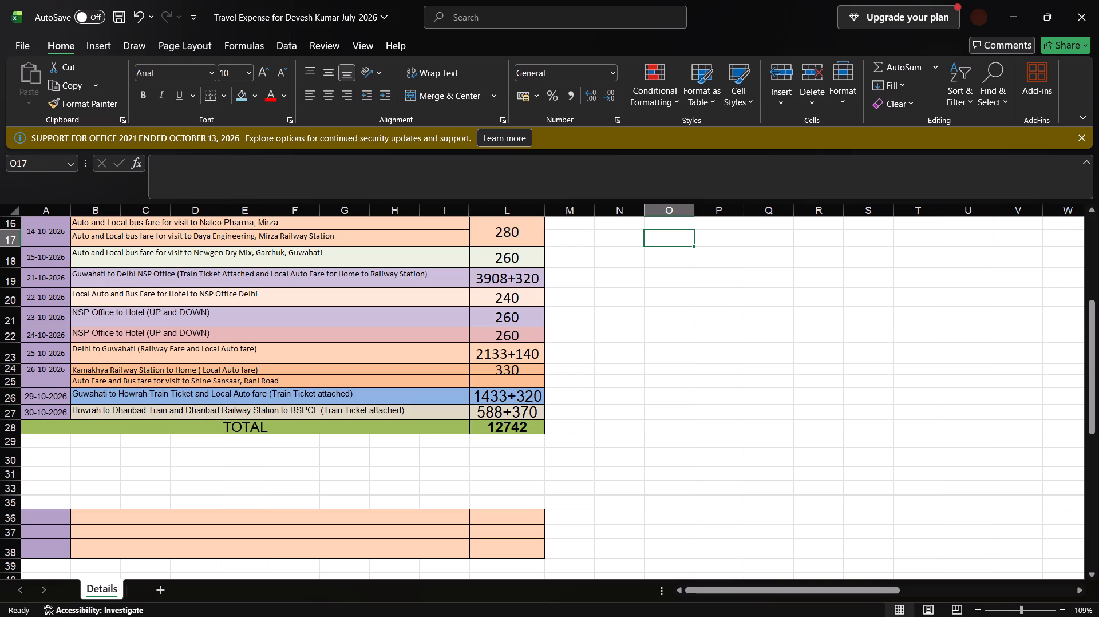
left_click(11, 377)
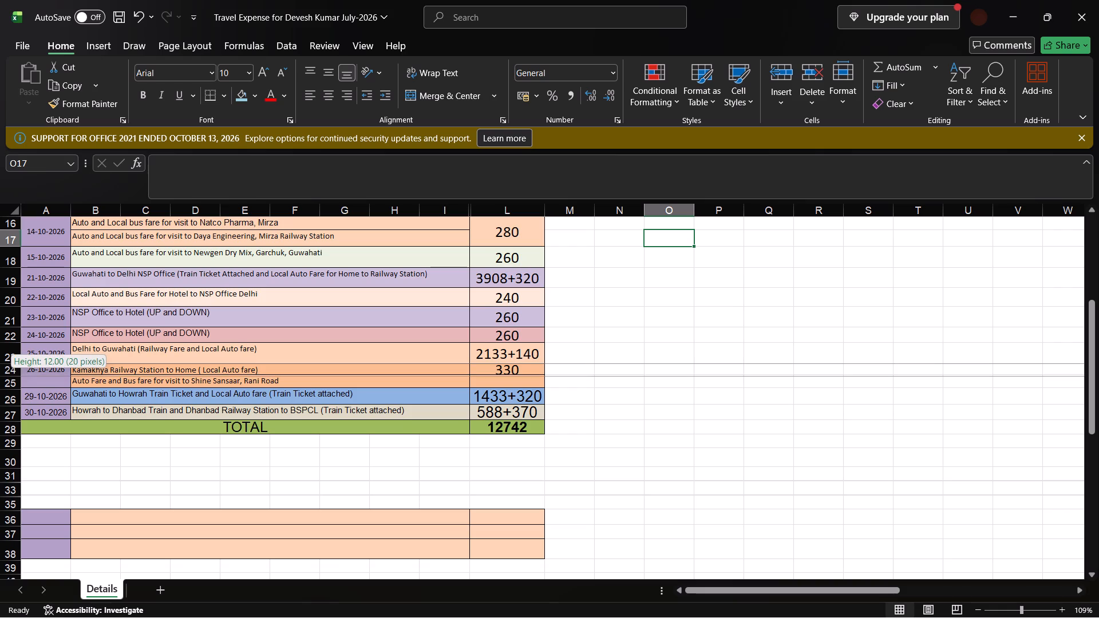
left_click_drag(13, 393, 13, 400)
left_click(15, 398)
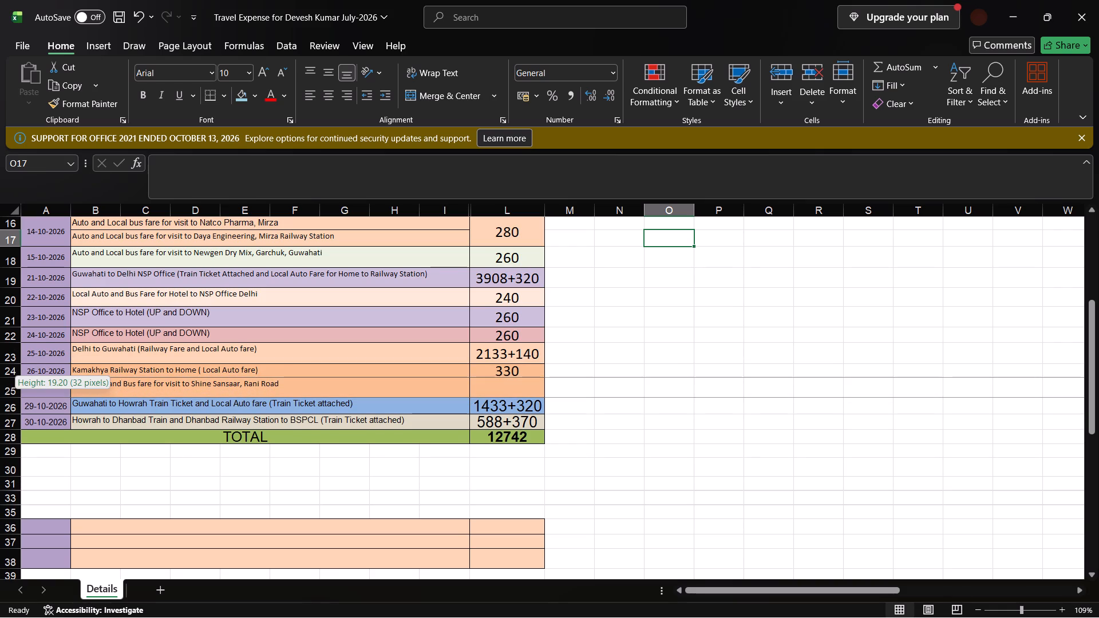
scroll(13, 393, "up", 1)
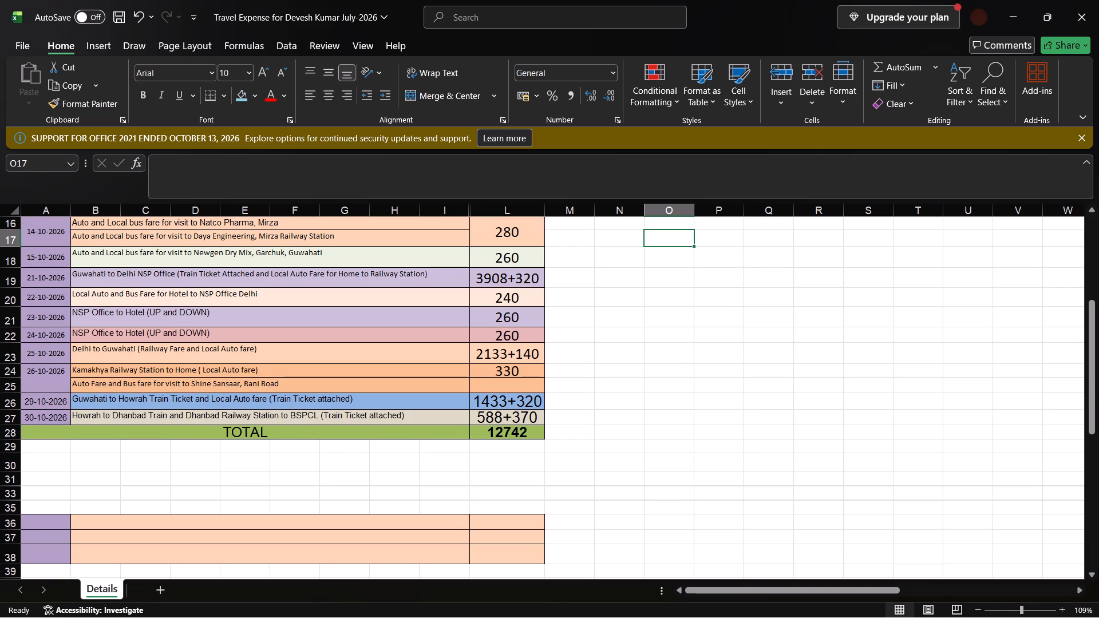
scroll(13, 393, "up", 1)
left_click(10, 381)
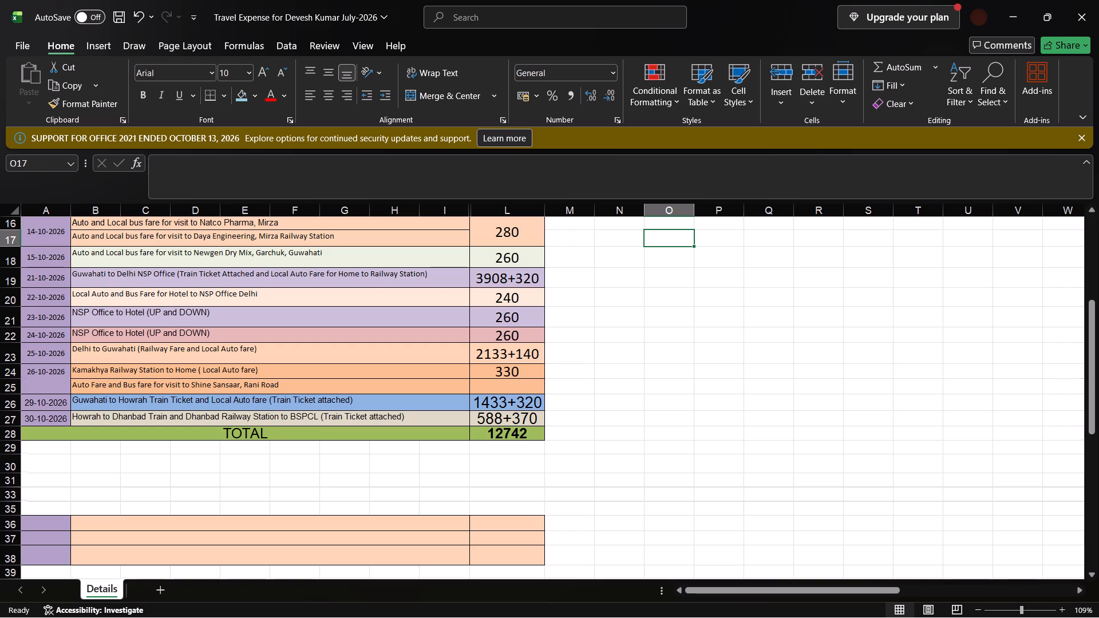
Left-align the expense descriptions in rows 2 to 27, from 06-10-2026 to 30-10-2026, and centre them vertically in their cells.
scroll(116, 323, "up", 3)
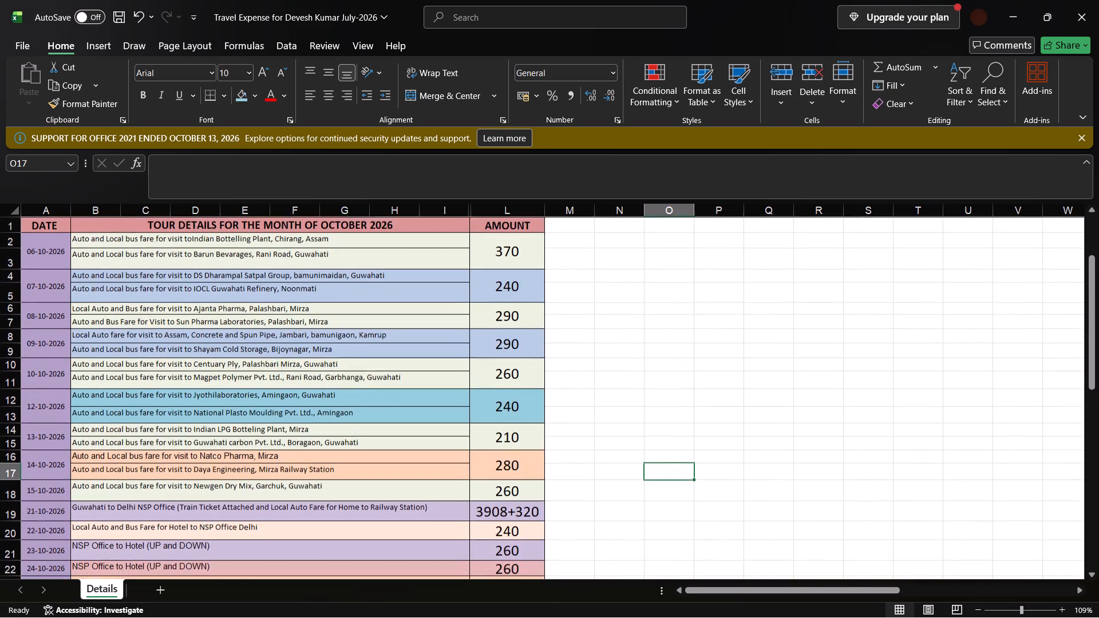
scroll(116, 323, "down", 1)
scroll(141, 249, "up", 2)
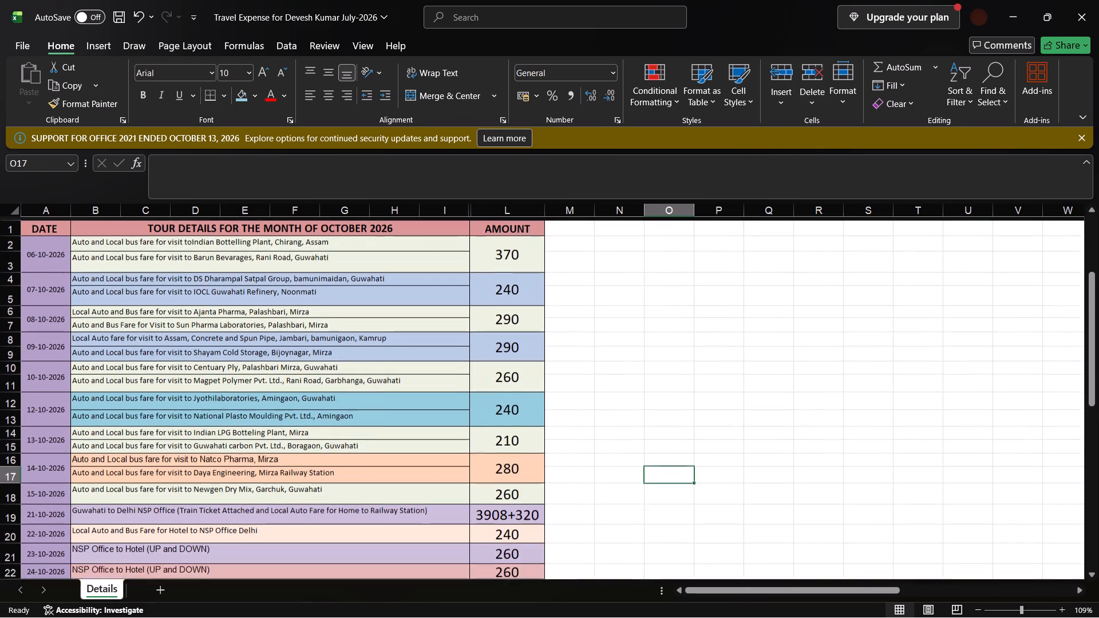
left_click_drag(102, 240, 192, 600)
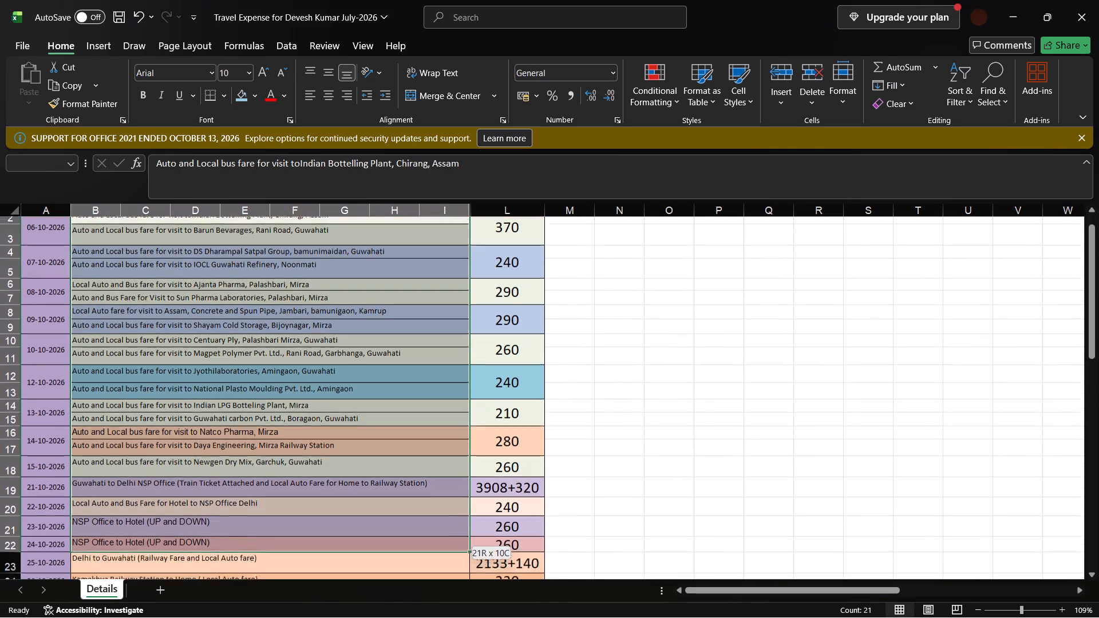
left_click_drag(192, 600, 187, 545)
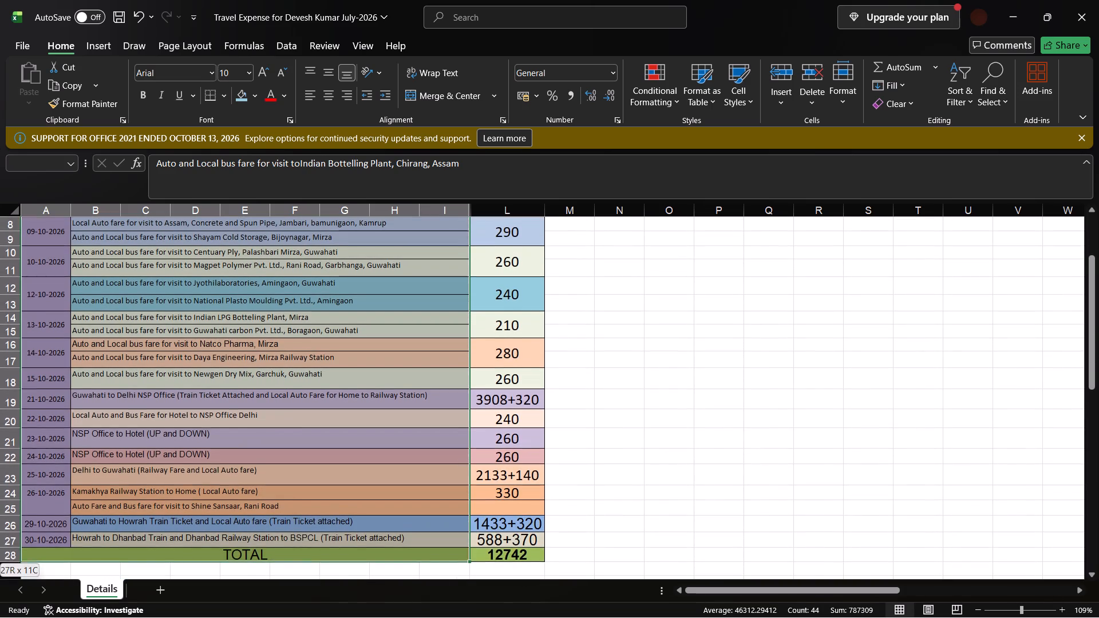
left_click_drag(187, 545, 350, 427)
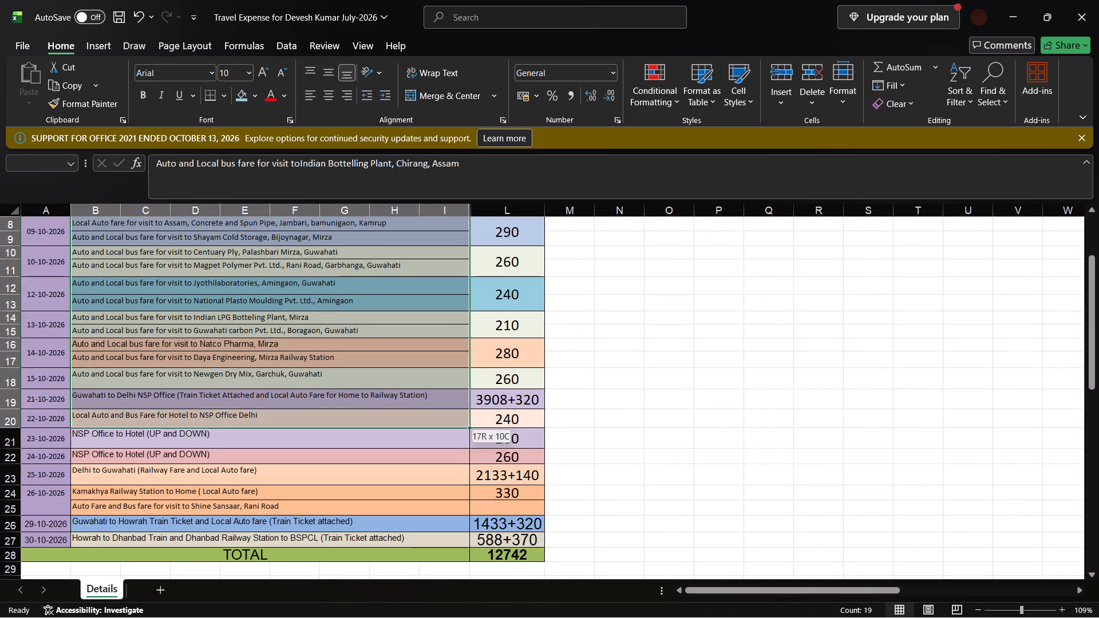
left_click_drag(350, 427, 227, 528)
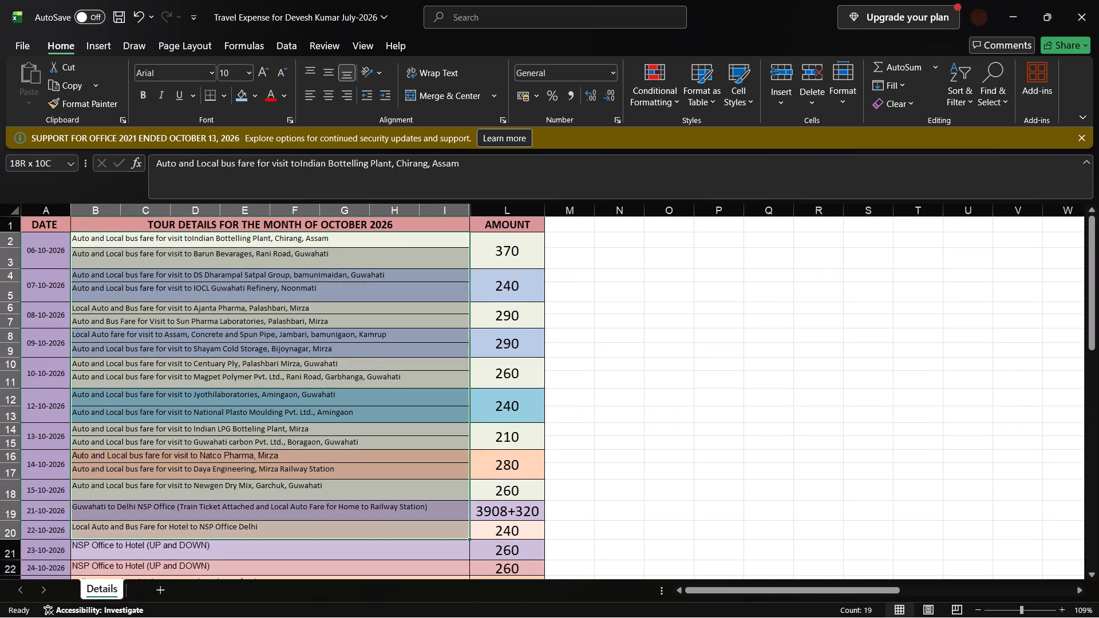
left_click_drag(227, 528, 175, 543)
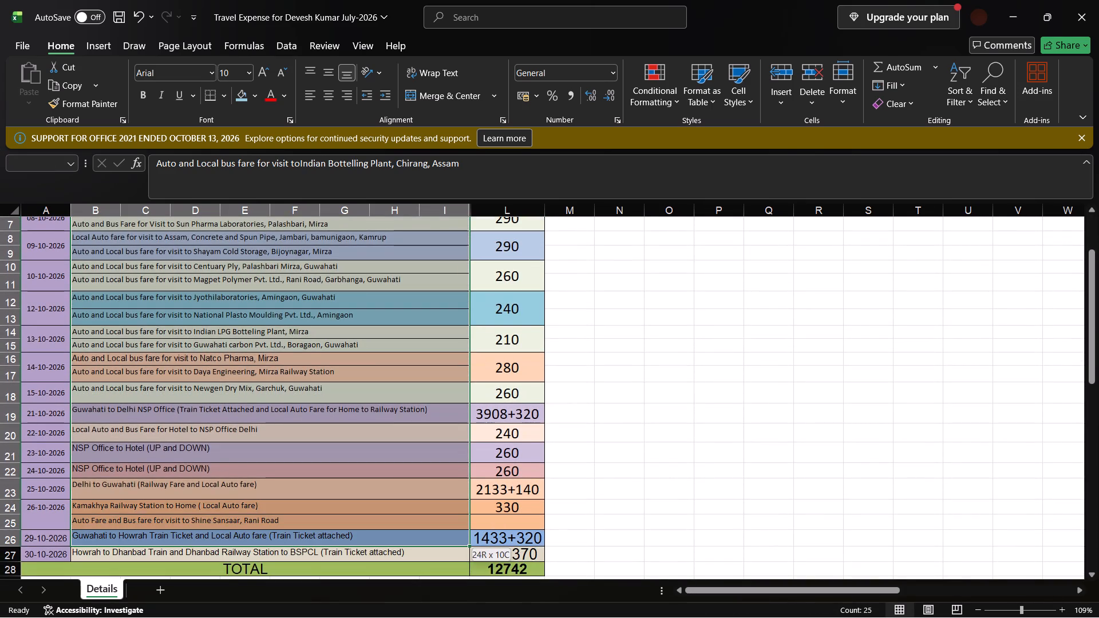
left_click_drag(175, 543, 181, 541)
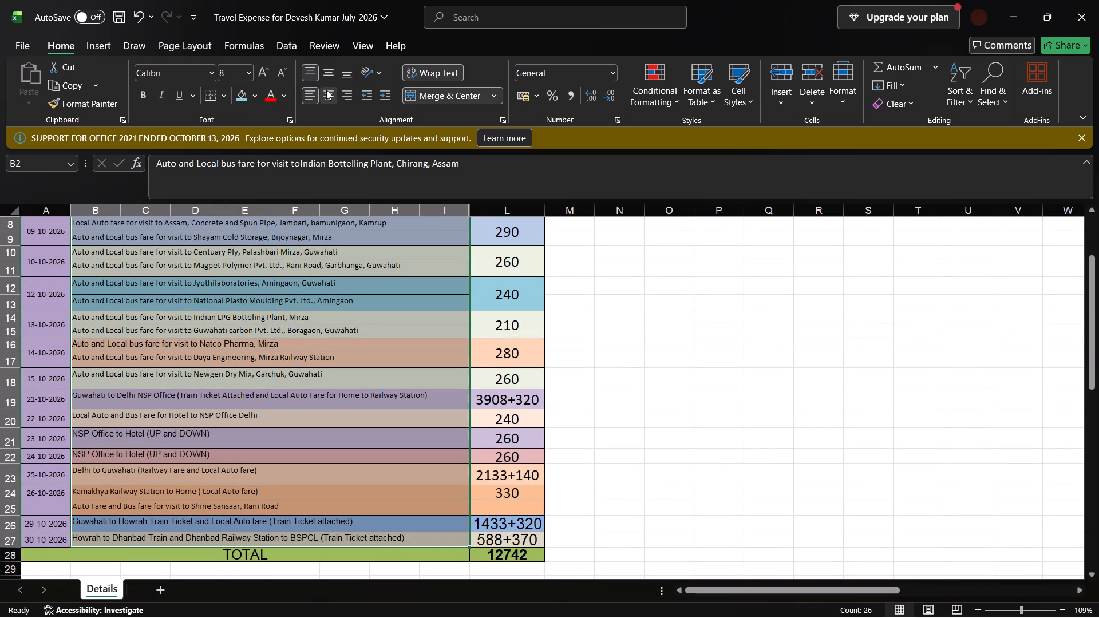
left_click(326, 90)
left_click(312, 97)
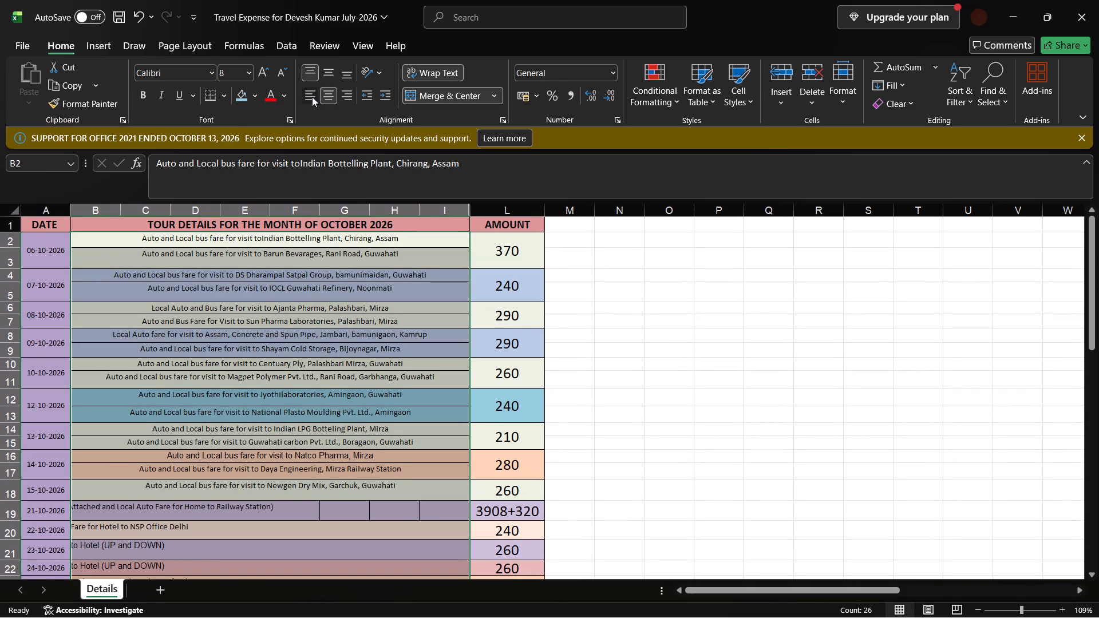
left_click(329, 65)
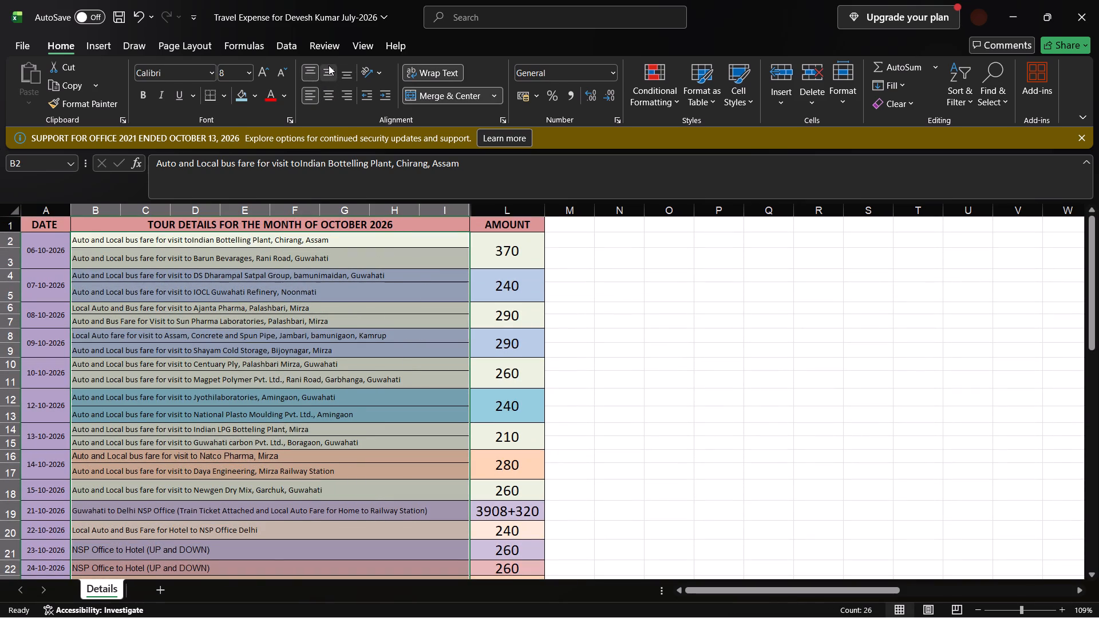
scroll(355, 292, "down", 2)
left_click(604, 373)
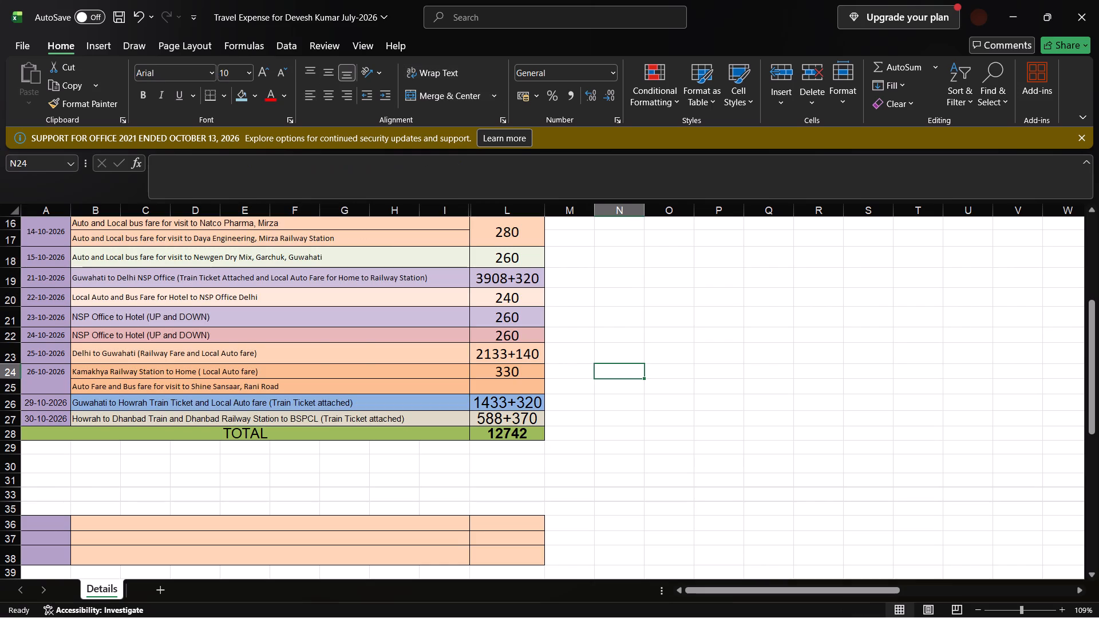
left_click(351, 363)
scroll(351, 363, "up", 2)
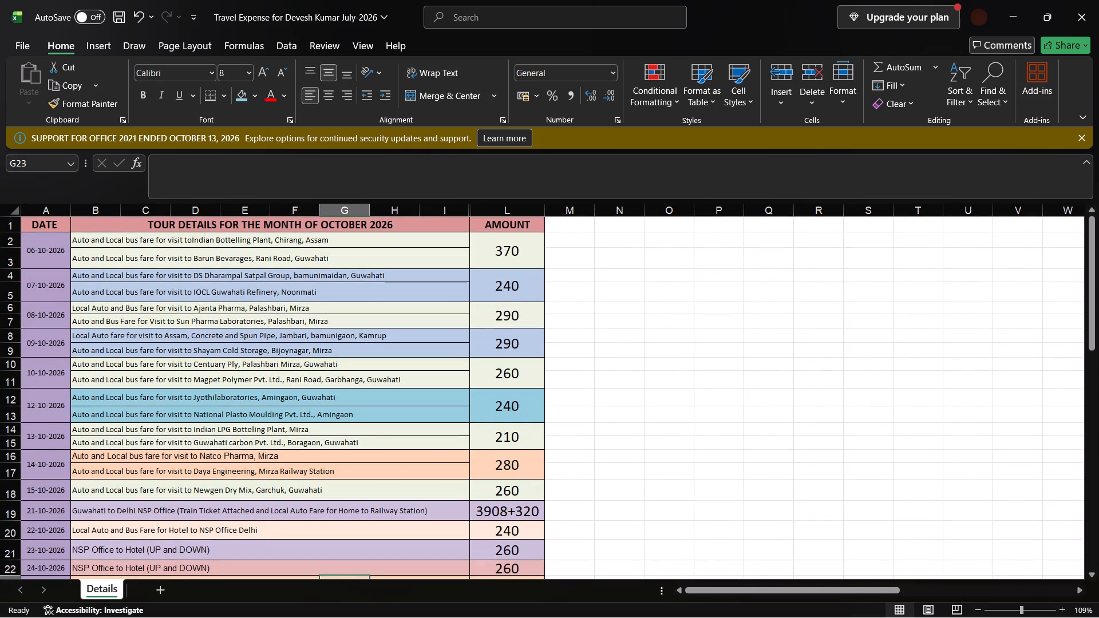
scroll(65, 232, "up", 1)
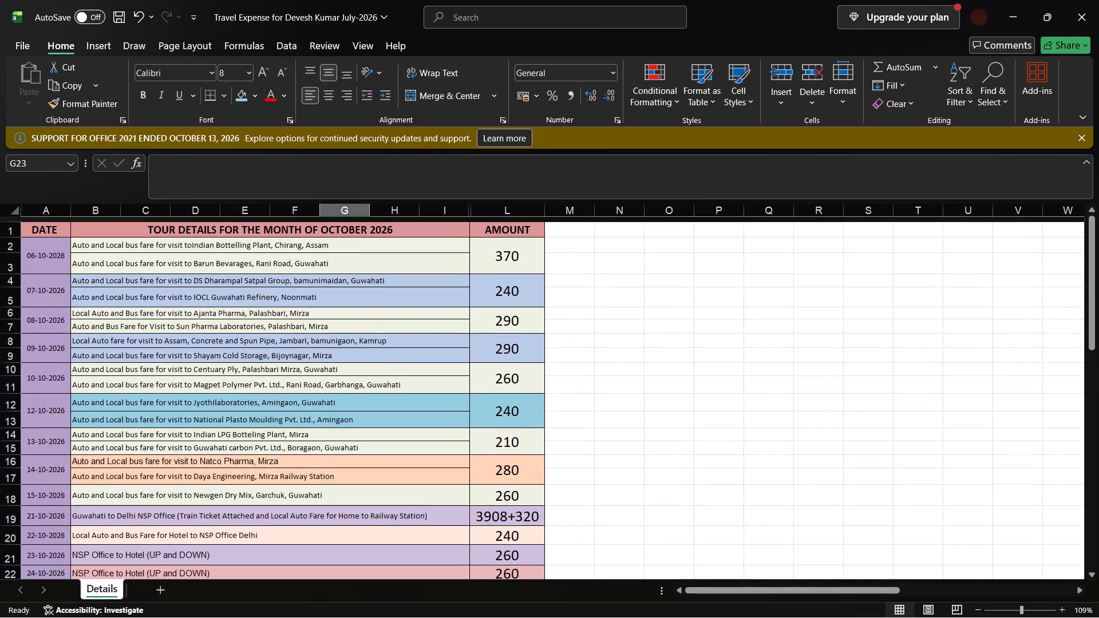
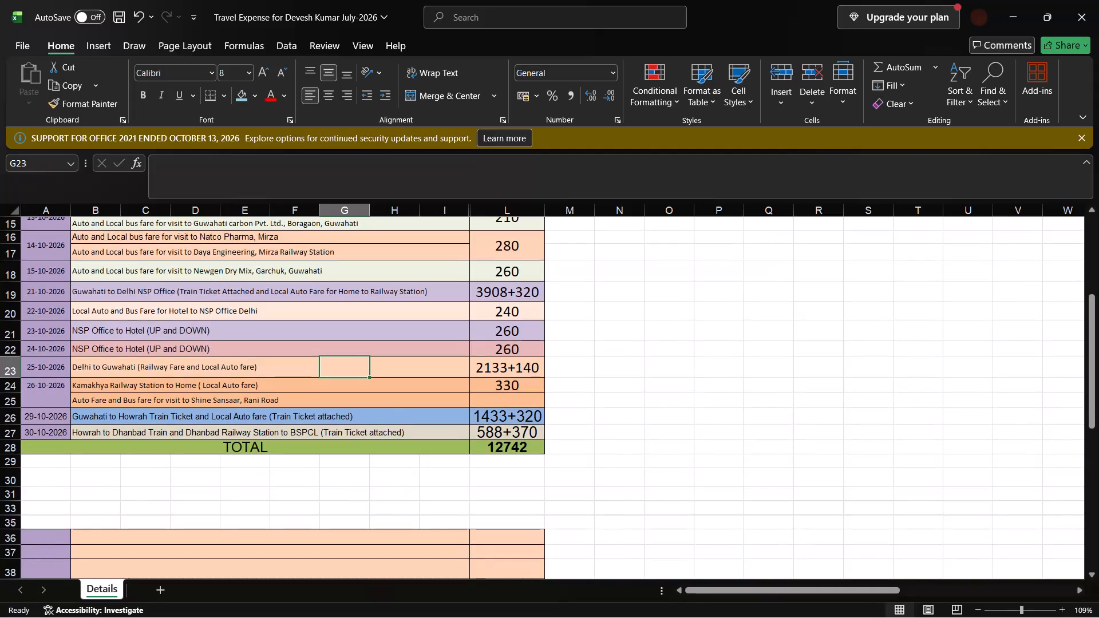
Fill the leftover coloured block A36:L44 below the total with white.
scroll(397, 400, "down", 2)
left_click_drag(56, 344, 549, 514)
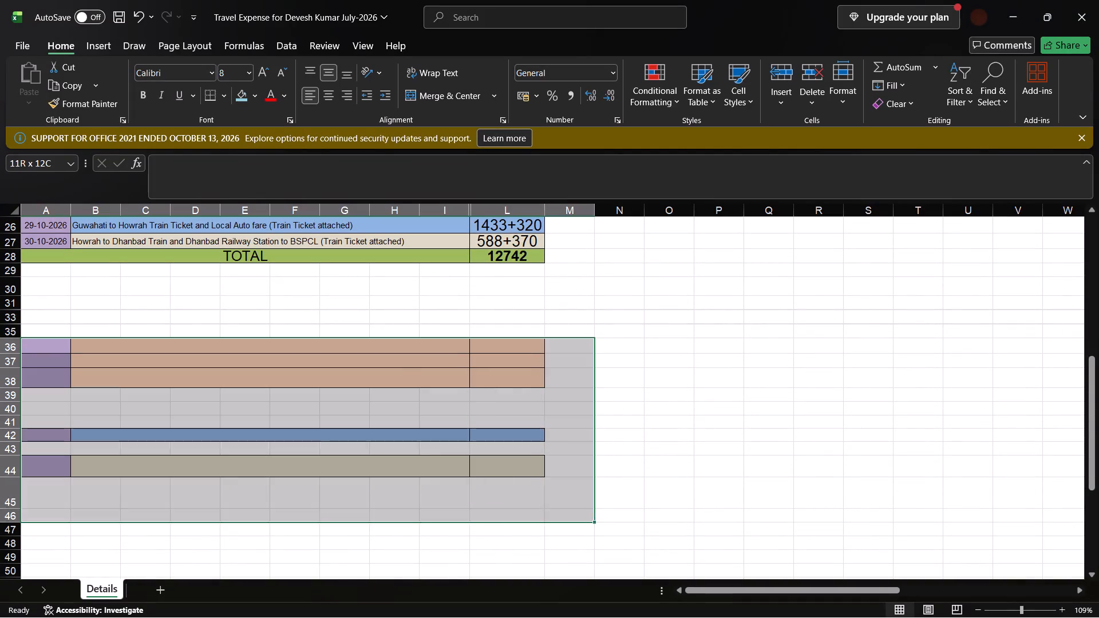
left_click_drag(549, 514, 515, 469)
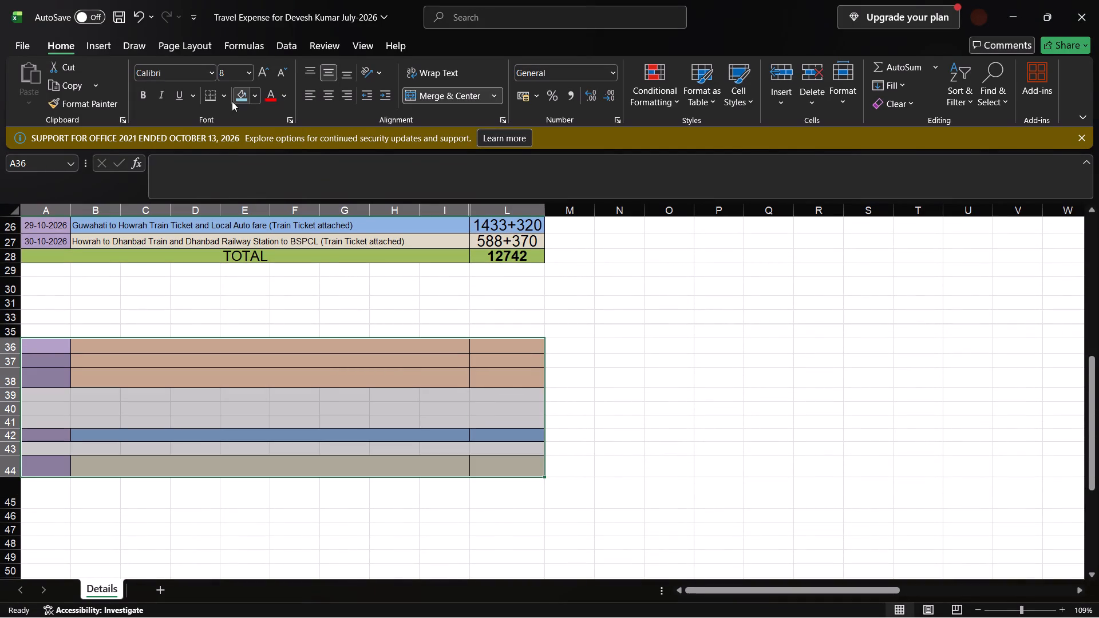
left_click(252, 92)
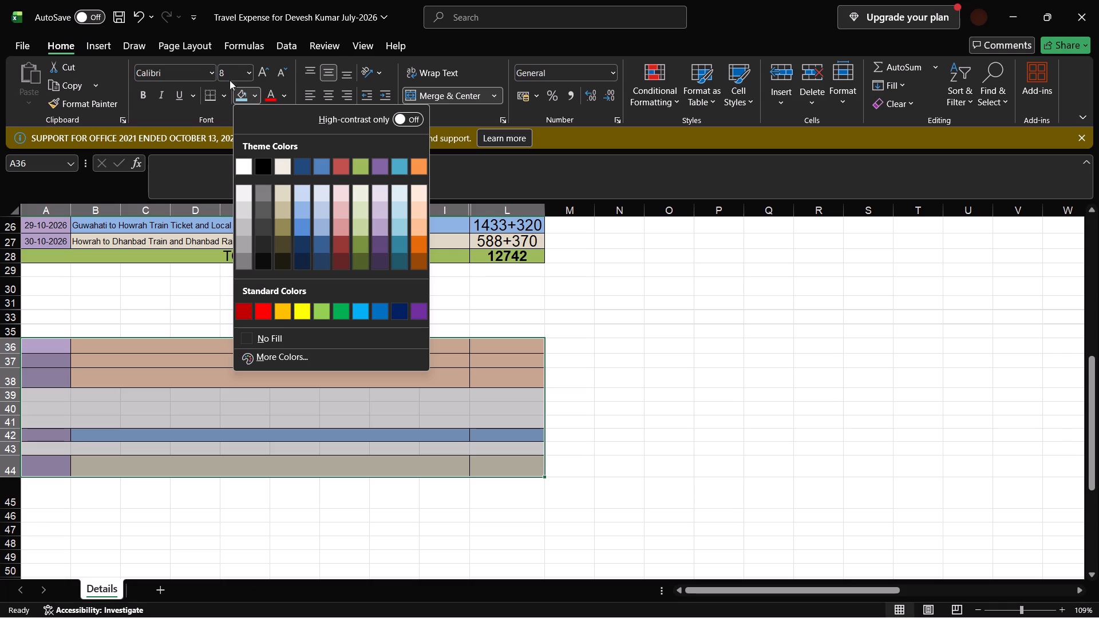
left_click(245, 163)
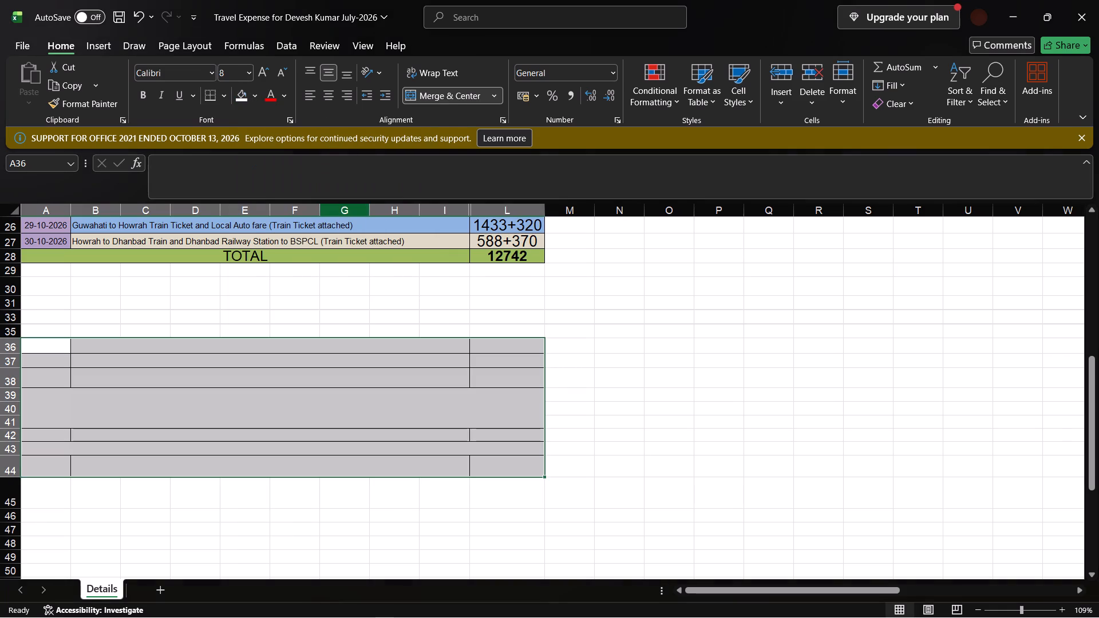
left_click(612, 446)
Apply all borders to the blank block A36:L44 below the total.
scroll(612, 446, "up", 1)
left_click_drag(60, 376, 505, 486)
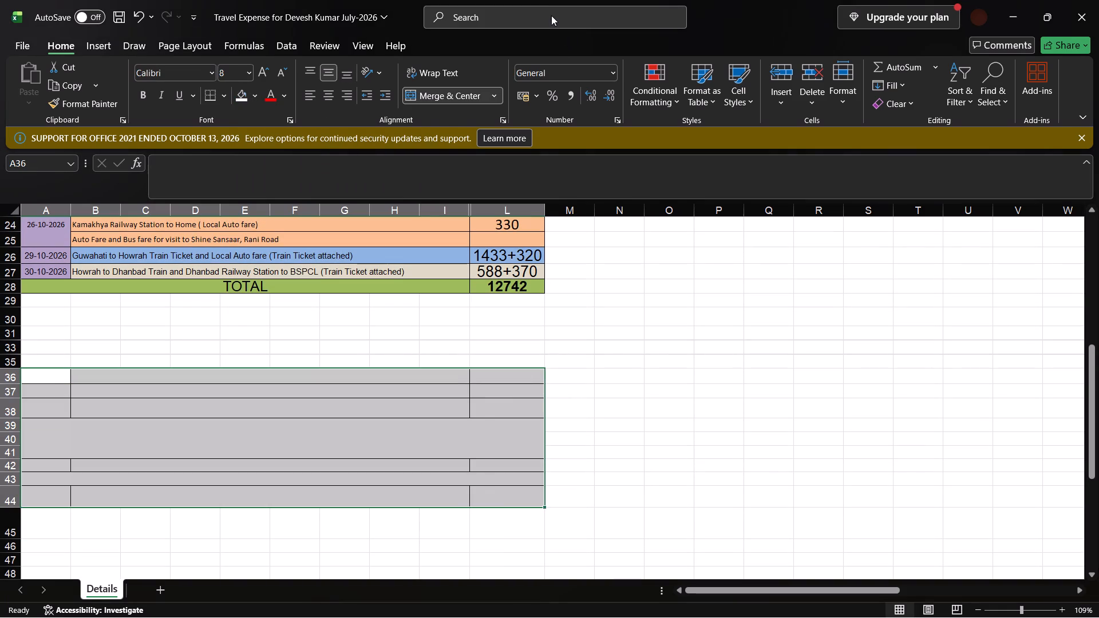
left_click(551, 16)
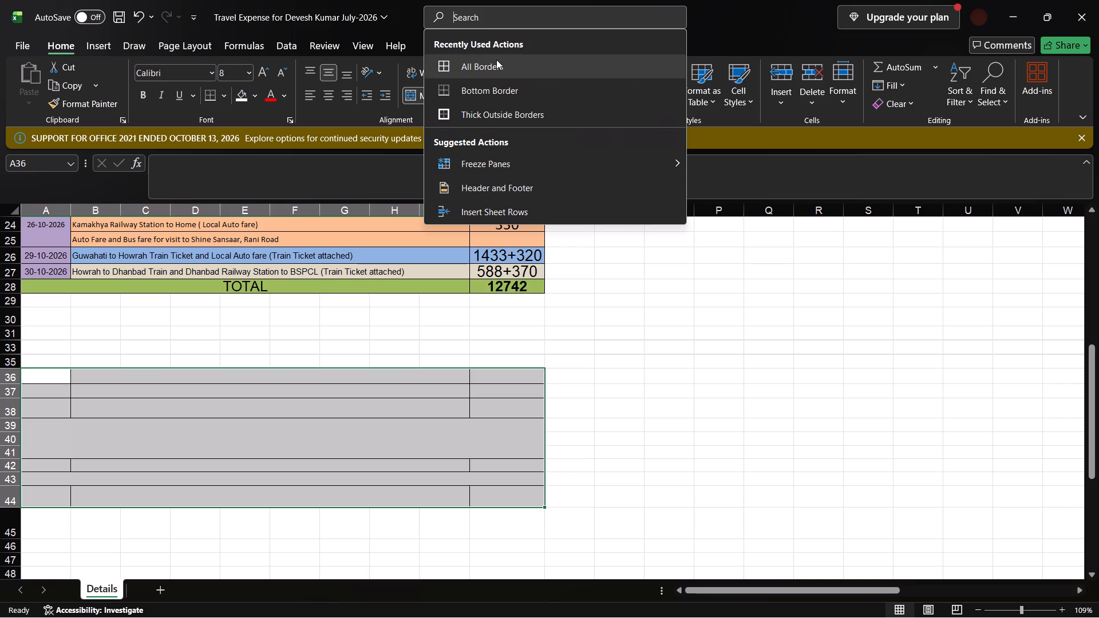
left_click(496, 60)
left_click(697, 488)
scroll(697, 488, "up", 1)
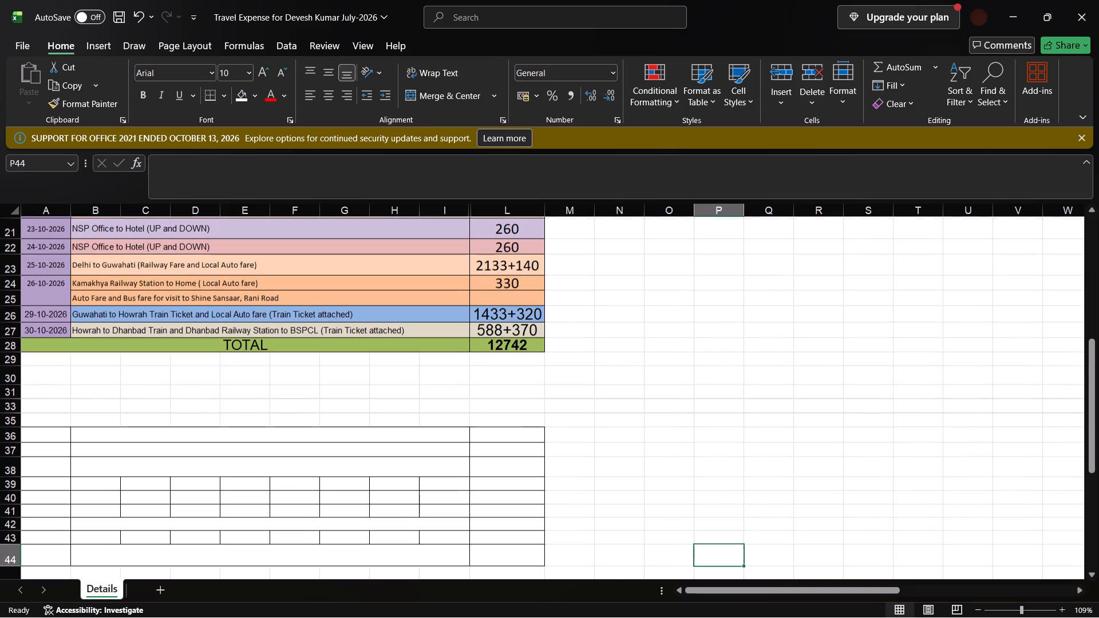
Unmerge the merged cells in A36:L44 so the whole block consists of separate cells.
left_click_drag(53, 439, 446, 526)
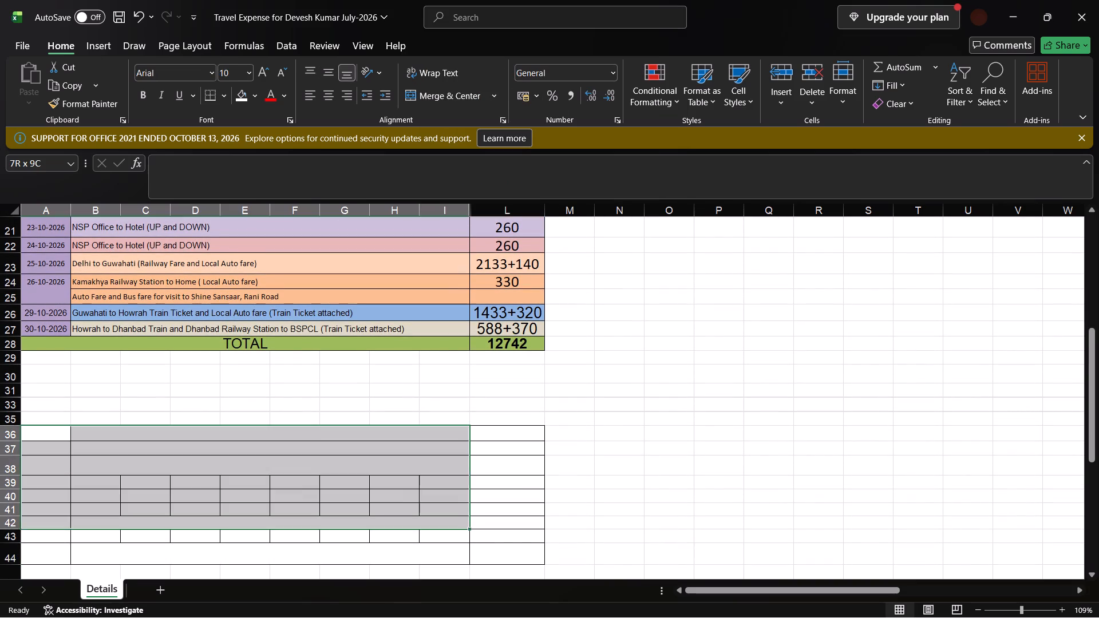
left_click_drag(446, 526, 510, 512)
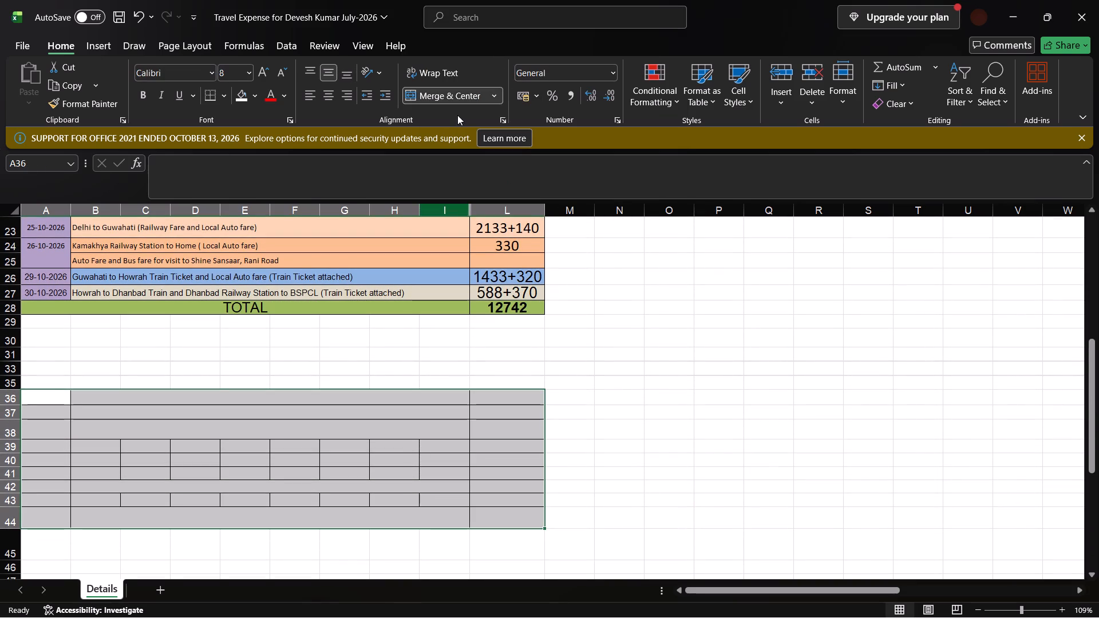
left_click(449, 92)
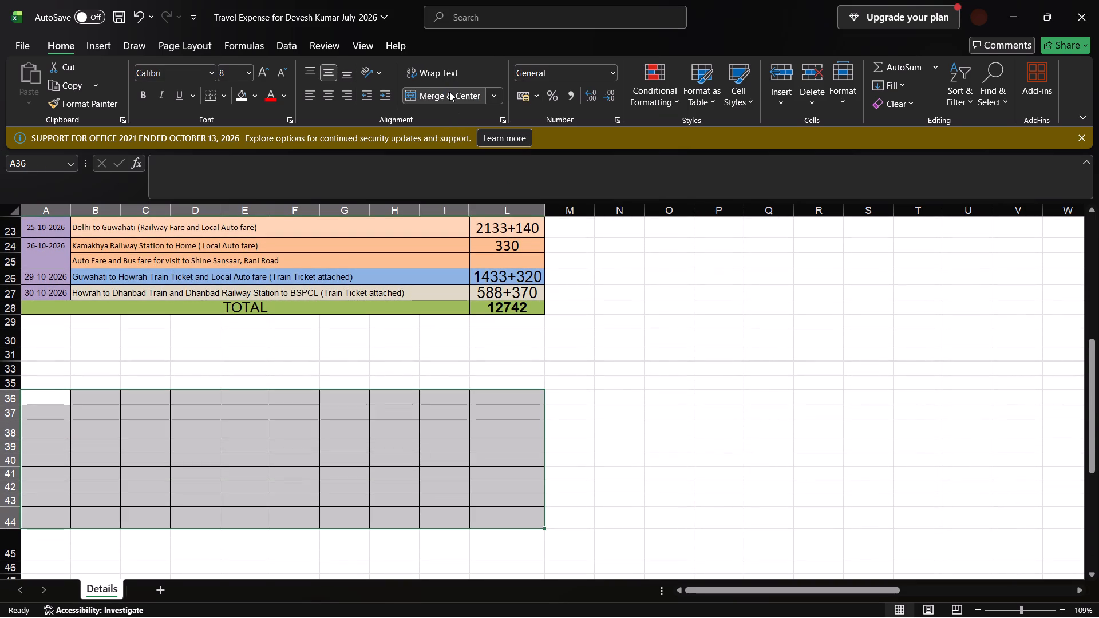
left_click(449, 92)
left_click(449, 92)
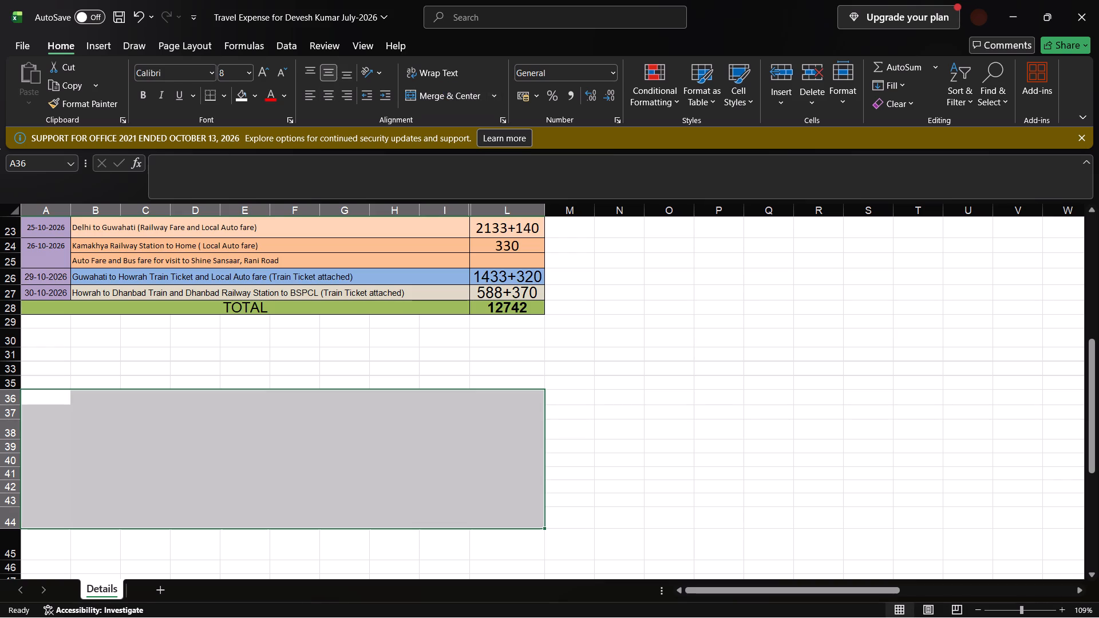
left_click(455, 103)
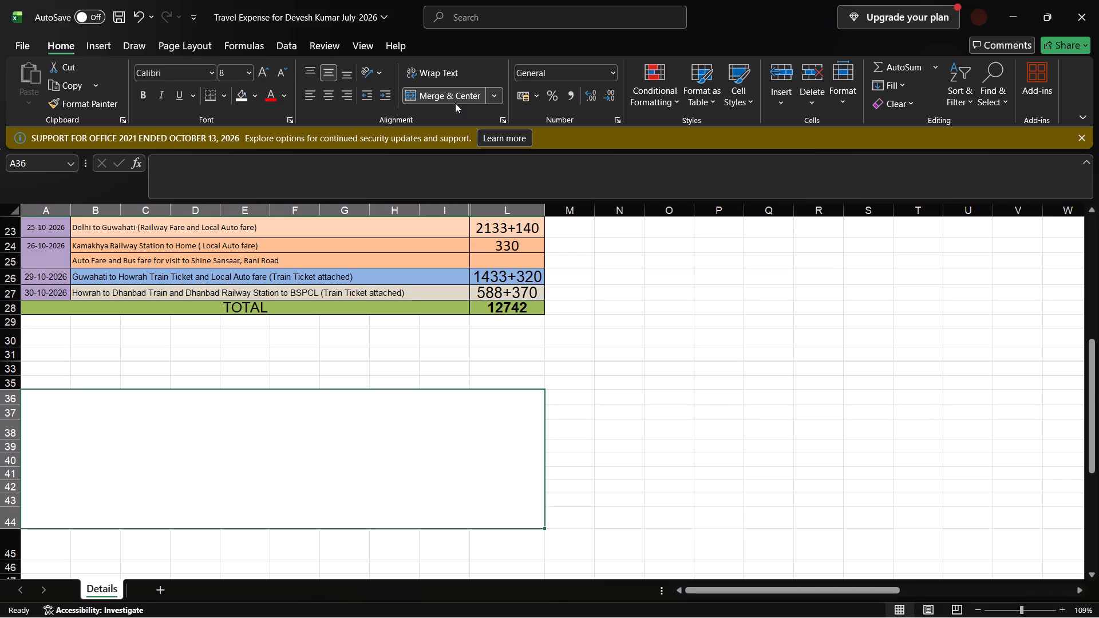
left_click(455, 103)
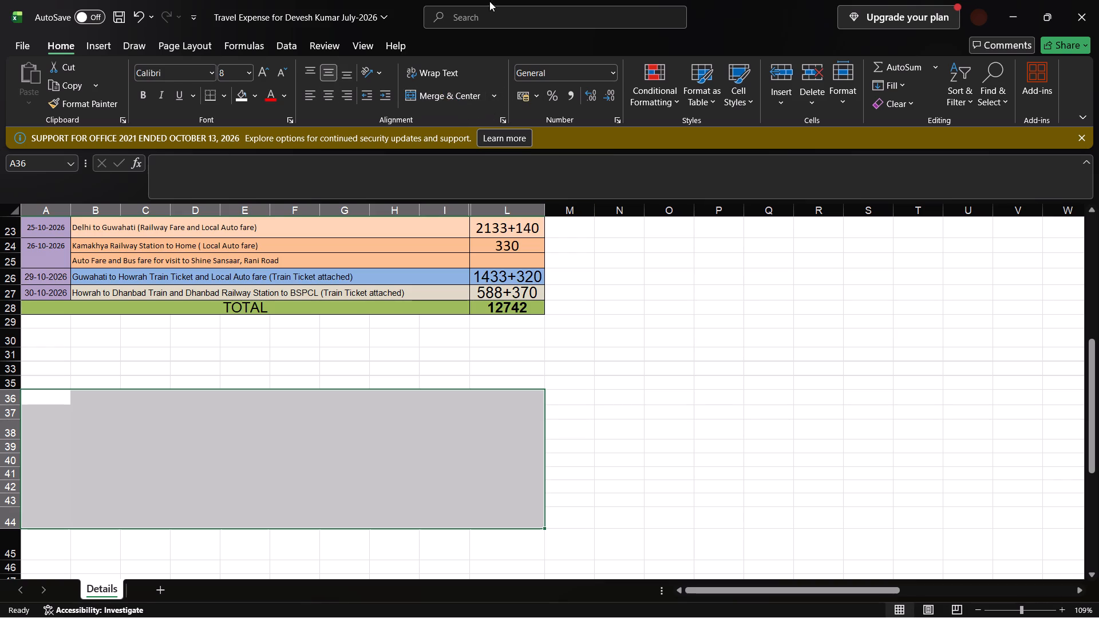
Apply all borders to the unmerged block A36:L44 to form a uniform grid.
left_click(486, 15)
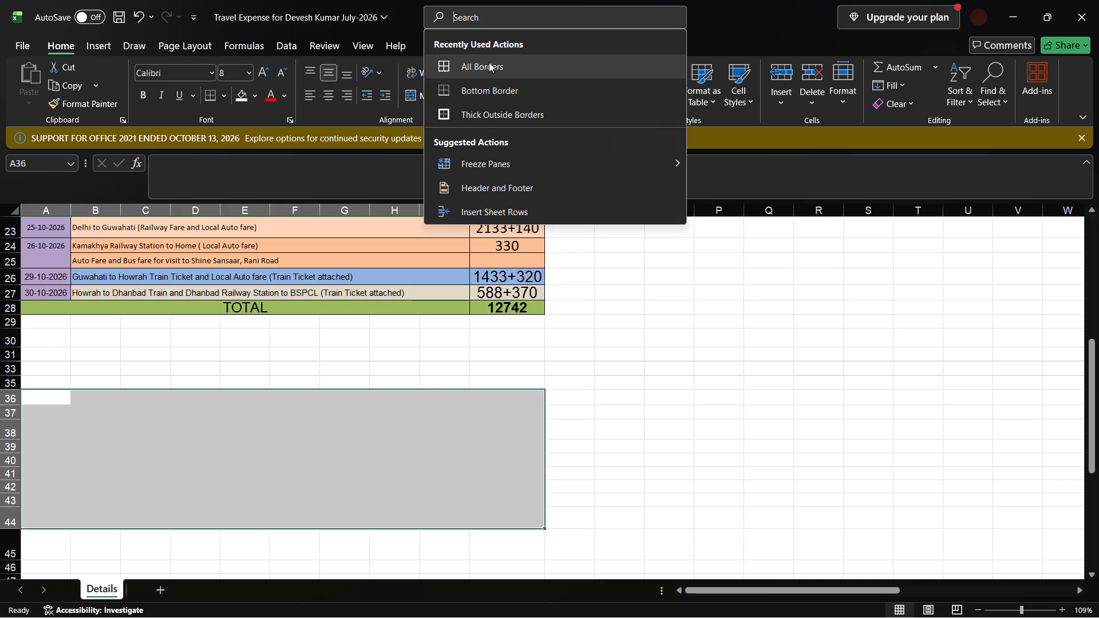
left_click(489, 62)
left_click(693, 417)
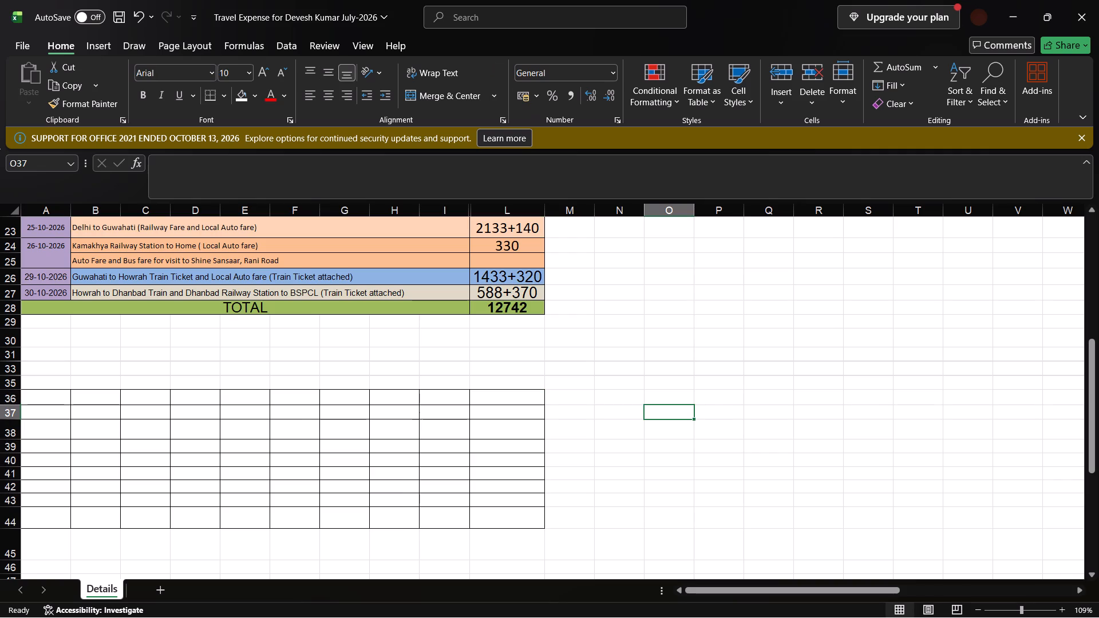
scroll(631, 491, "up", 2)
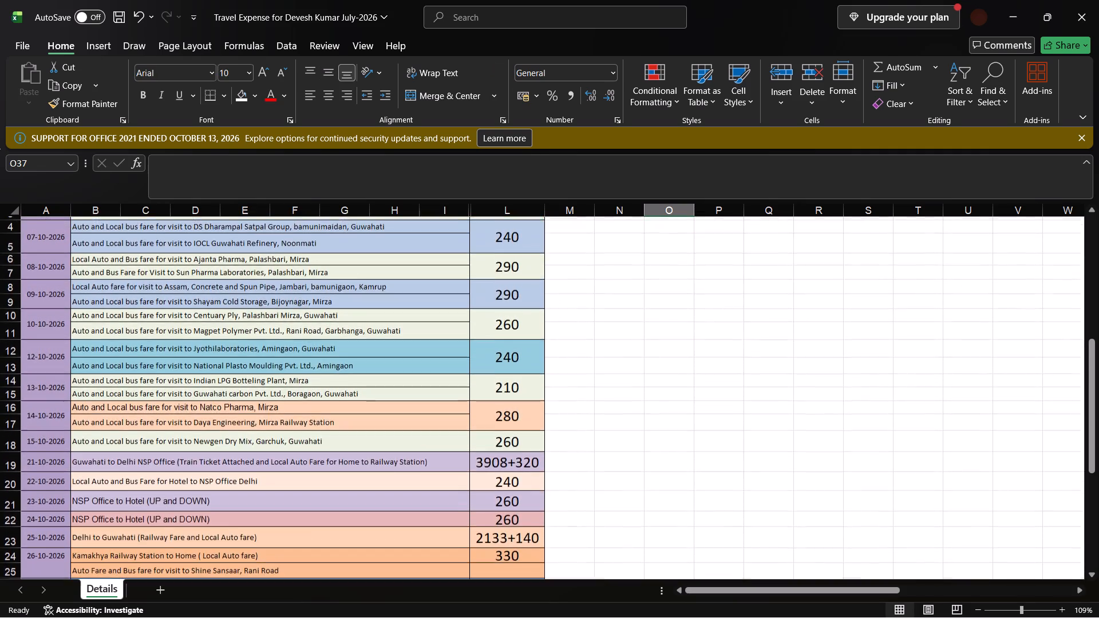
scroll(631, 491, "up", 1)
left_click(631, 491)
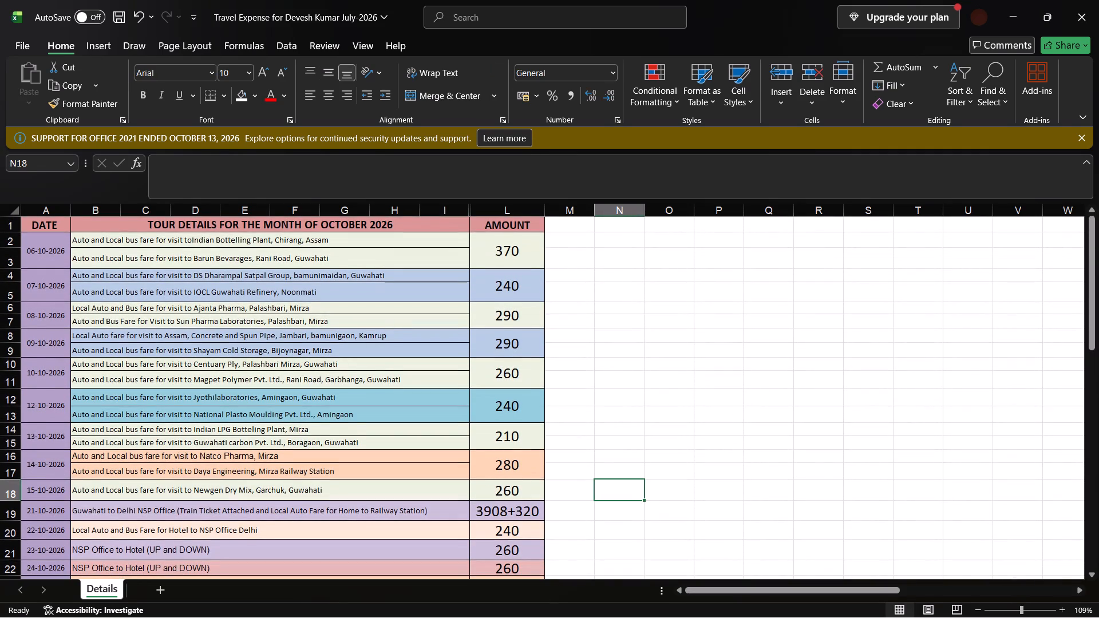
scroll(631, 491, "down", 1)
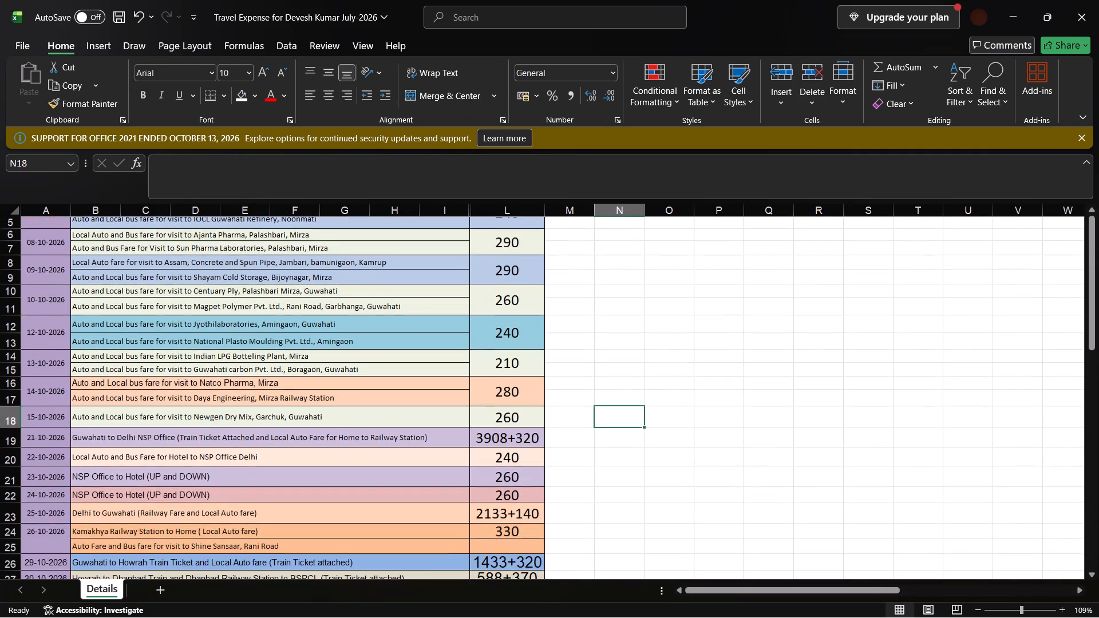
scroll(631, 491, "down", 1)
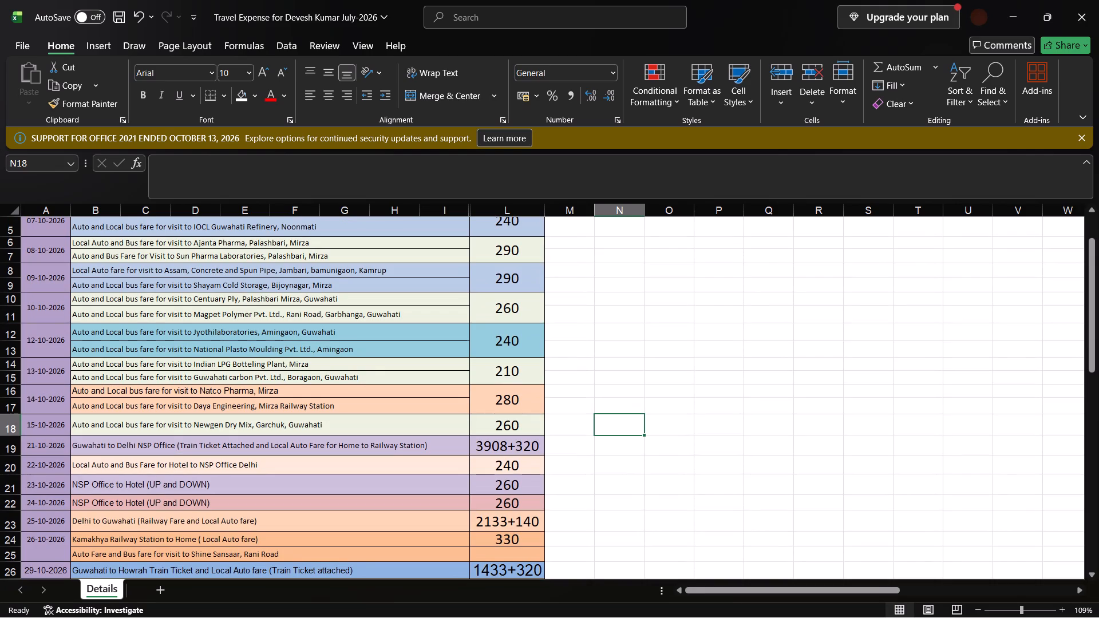